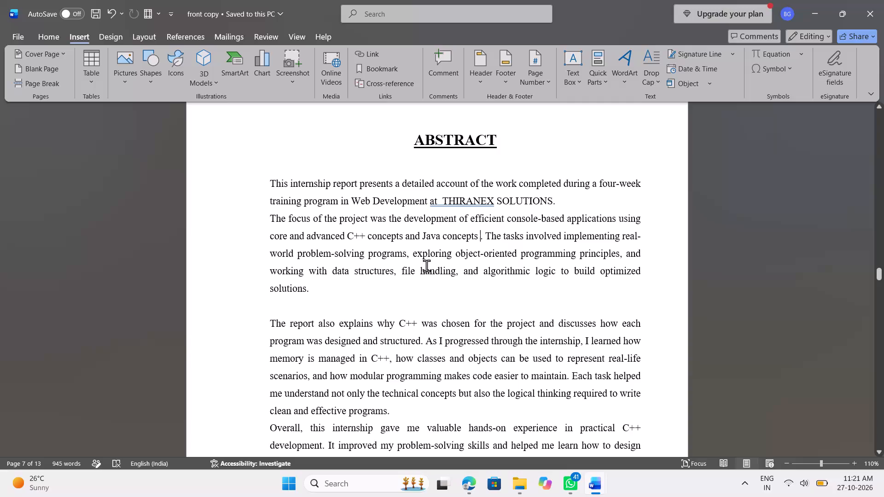
# Undo the recent Abstract edits, including the stray letter, the added "and Java concepts" and the completion of the company name THIRANEX.
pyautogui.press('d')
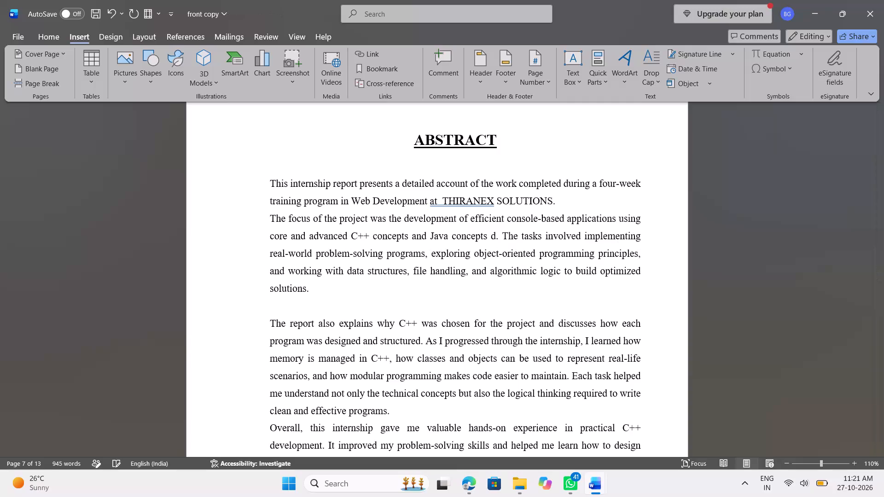
pyautogui.hotkey('ctrl', 'z')
pyautogui.keyDown('ctrl'); pyautogui.click(426, 266); pyautogui.keyUp('ctrl')
pyautogui.hotkey('ctrl', 'z')
pyautogui.doubleClick(426, 266)
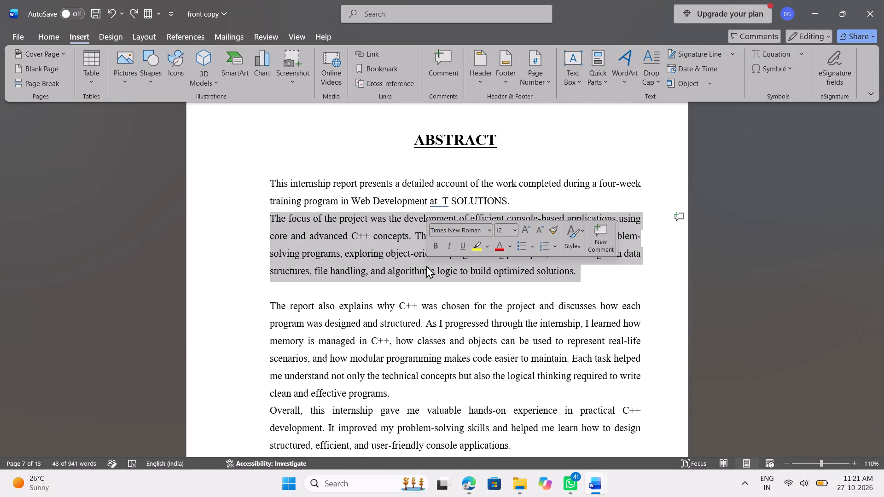
pyautogui.click(480, 285)
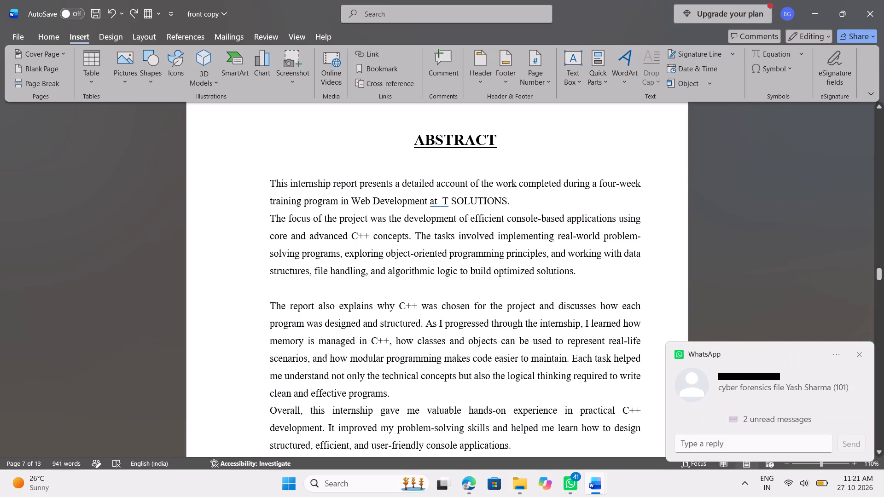
# Retype the company name before SOLUTIONS in the Abstract's first paragraph as far as "THIRA", checking its spelling in the acknowledgement.
pyautogui.click(450, 204)
pyautogui.press('BackSpace')
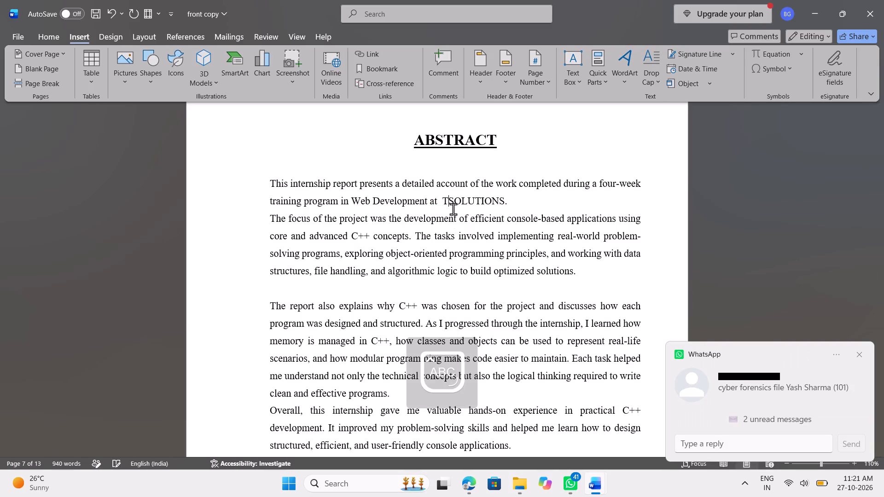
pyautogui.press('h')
pyautogui.scroll(2, 453, 209)
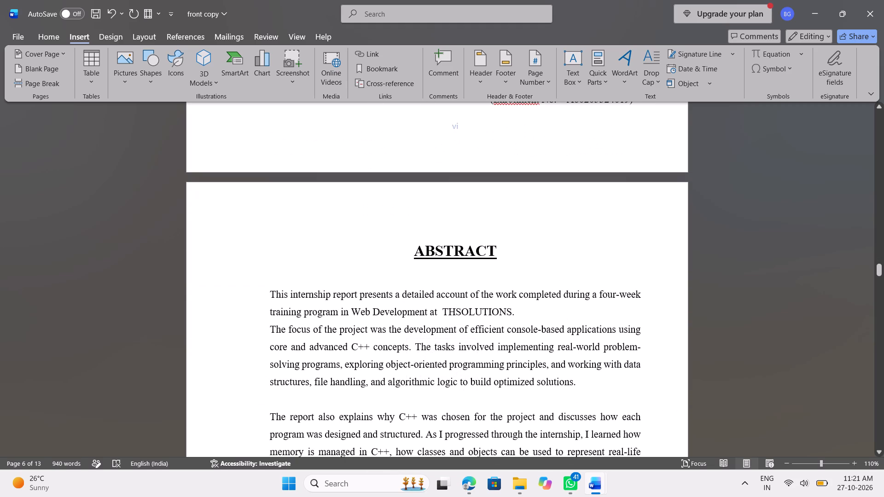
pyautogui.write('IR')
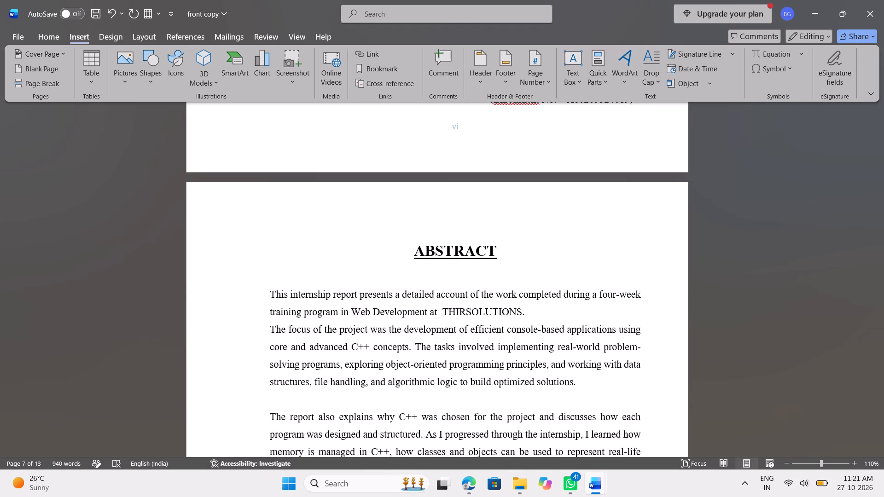
pyautogui.keyDown('ctrl'); pyautogui.scroll(-1, 480, 301); pyautogui.keyUp('ctrl')
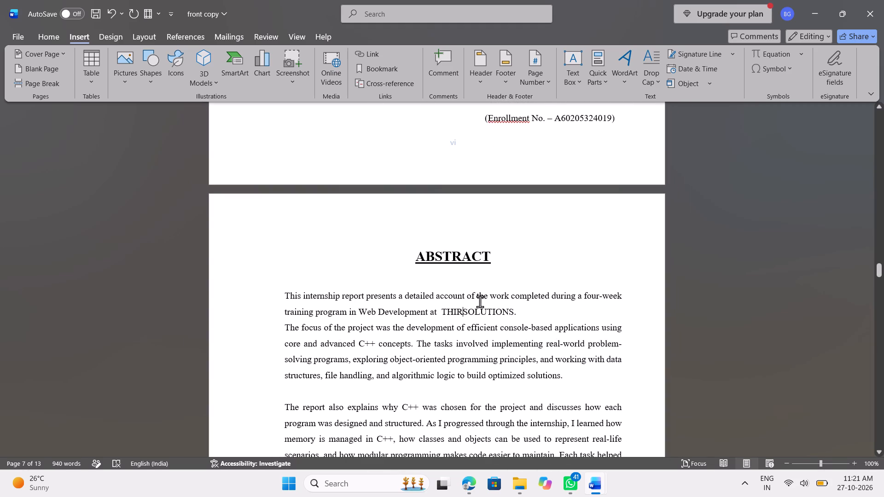
pyautogui.hscroll(3, 480, 301)
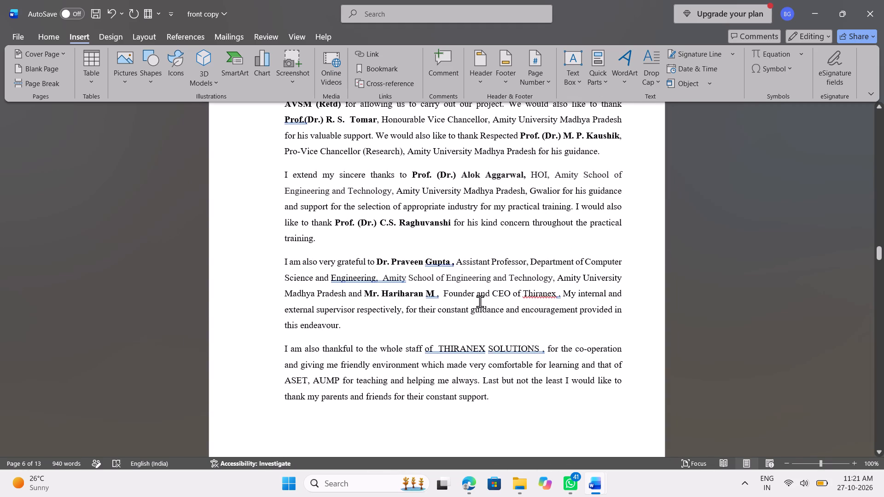
pyautogui.hscroll(2, 480, 301)
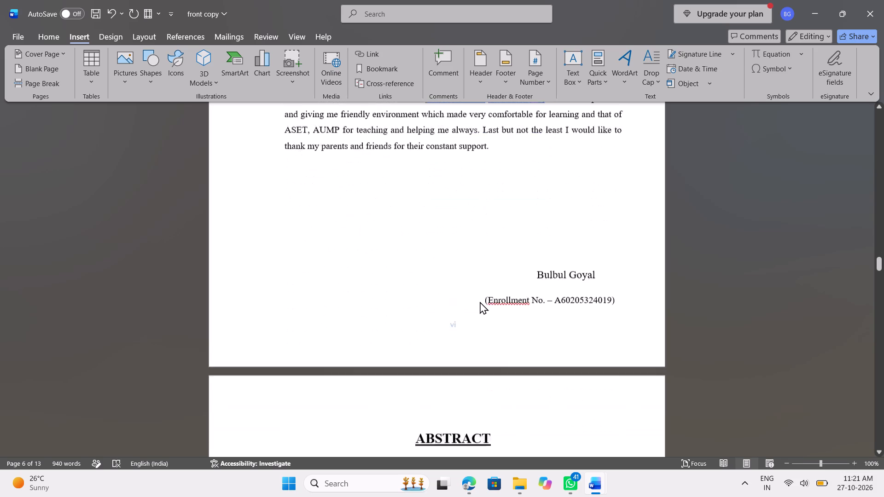
pyautogui.hscroll(1, 480, 301)
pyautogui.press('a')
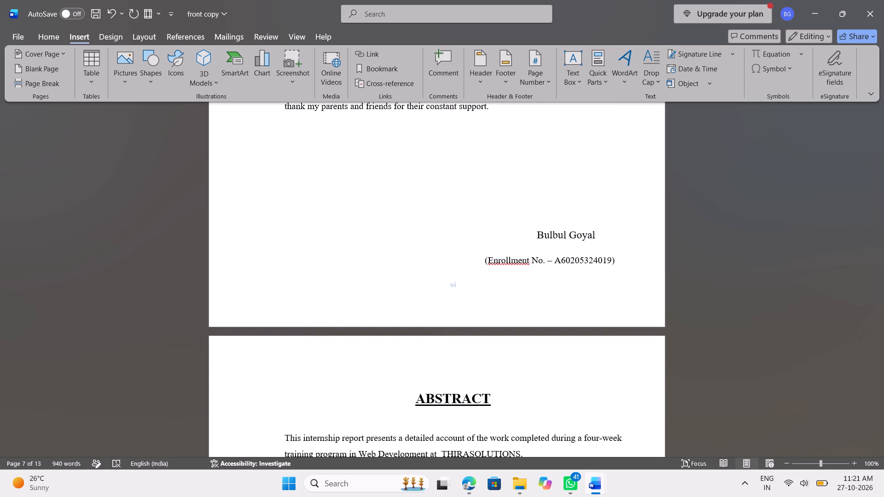
# Complete the company name in the abstract's opening sentence so it reads "THIRANEX SOLUTIONS".
pyautogui.write('NEX')
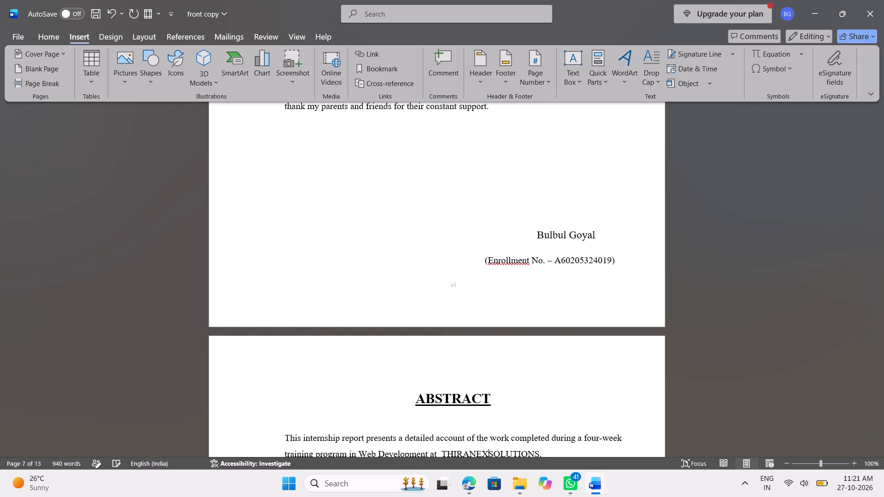
pyautogui.press('space')
# Add "and JAVA" after "C++" in the abstract's phrase "core and advanced C++ concepts".
pyautogui.scroll(-1, 480, 301)
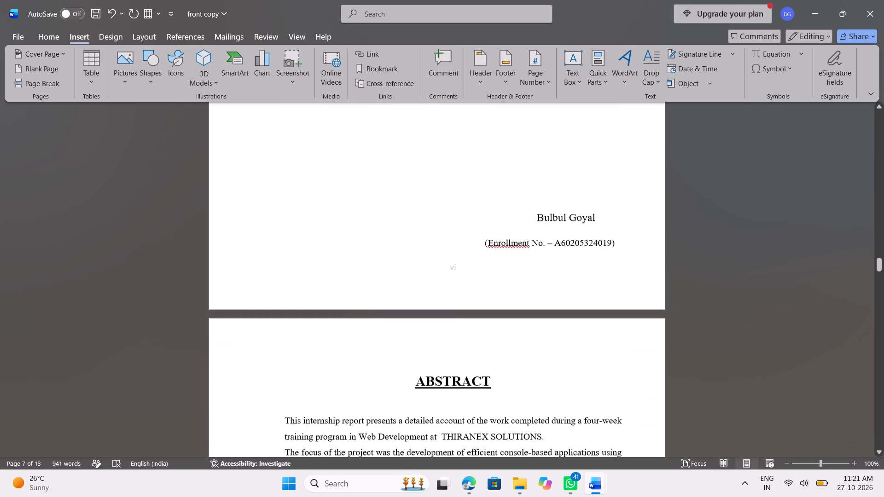
pyautogui.scroll(-1, 480, 301)
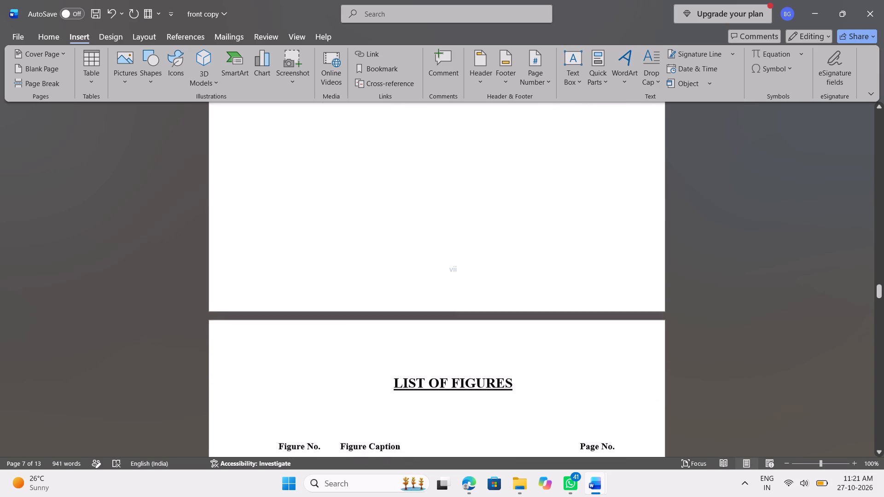
pyautogui.scroll(1, 480, 301)
pyautogui.keyDown('ctrl'); pyautogui.scroll(2, 480, 301); pyautogui.keyUp('ctrl')
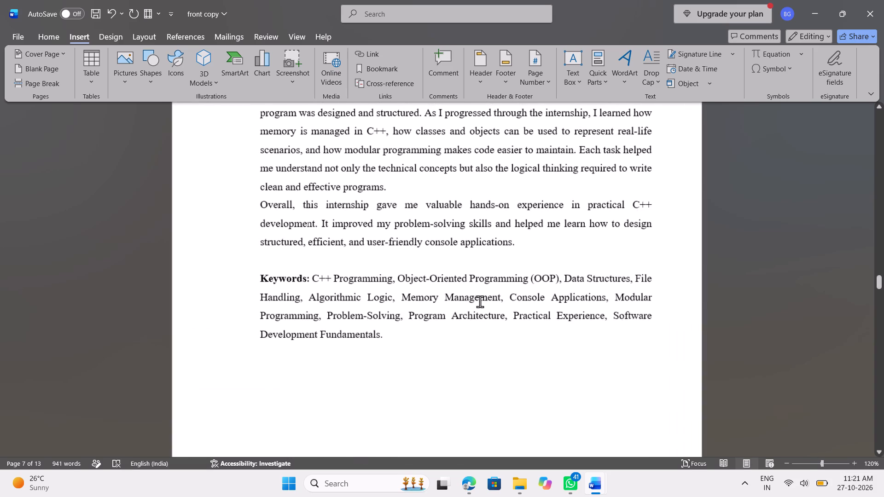
pyautogui.scroll(1, 480, 301)
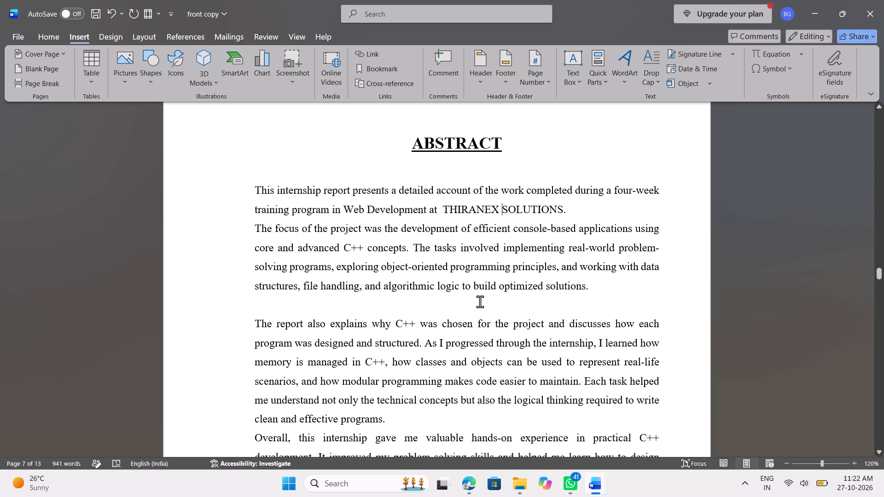
pyautogui.click(406, 247)
pyautogui.press('BackSpace')
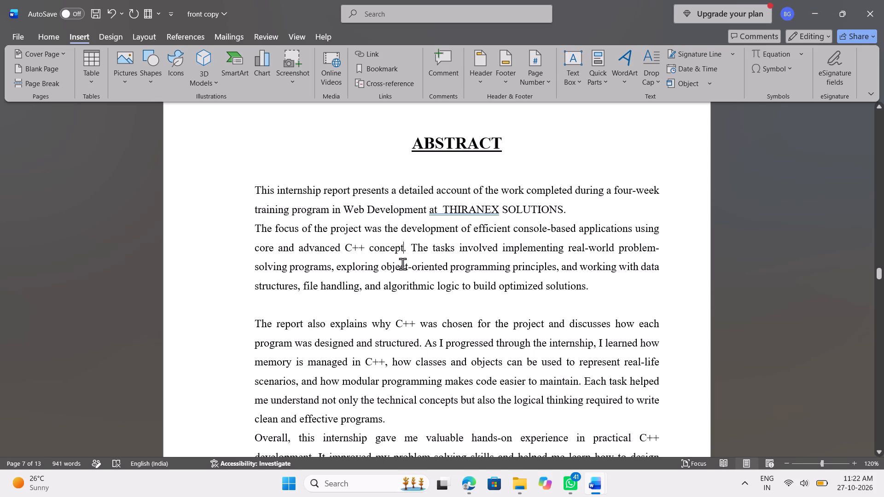
pyautogui.press('s')
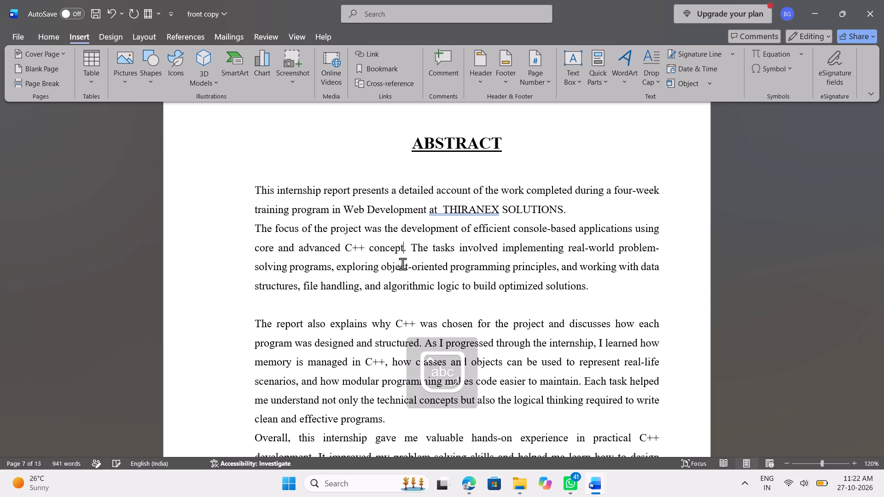
pyautogui.press('s')
pyautogui.click(365, 250)
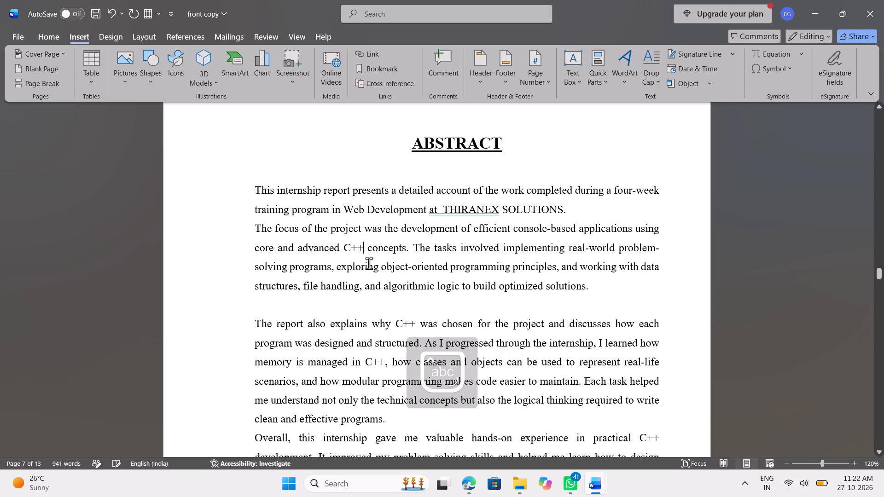
pyautogui.press('space')
pyautogui.write('and java')
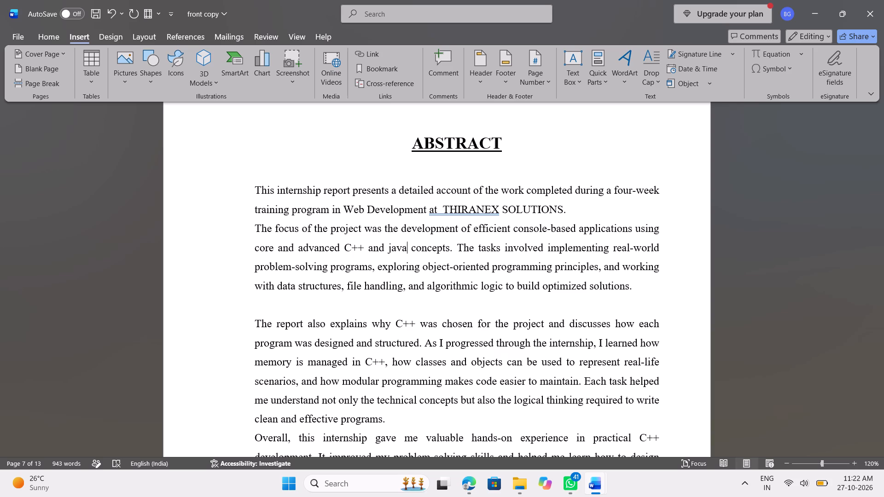
pyautogui.press('BackSpace')
pyautogui.press('BackSpace')
pyautogui.press('BackSpace')
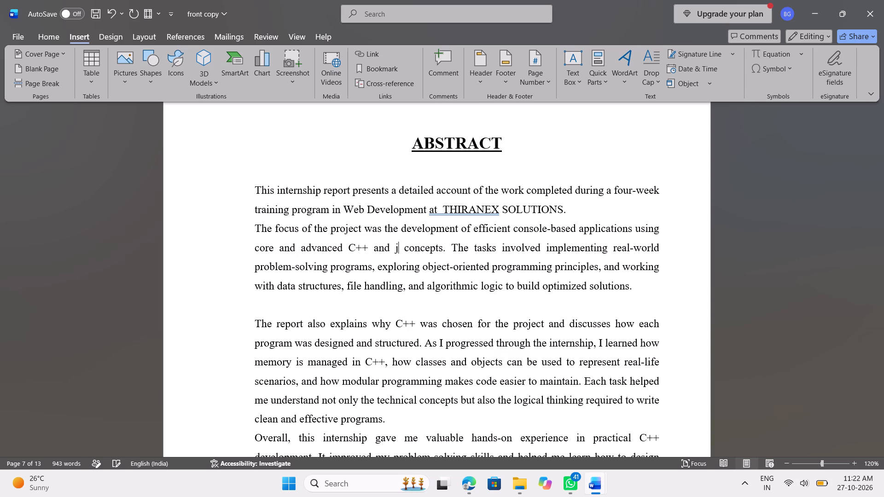
pyautogui.press('BackSpace')
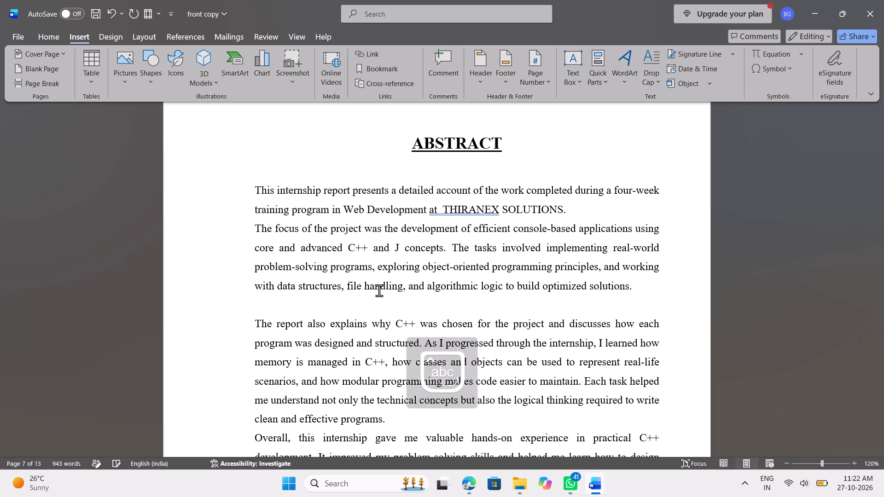
pyautogui.write('AVA')
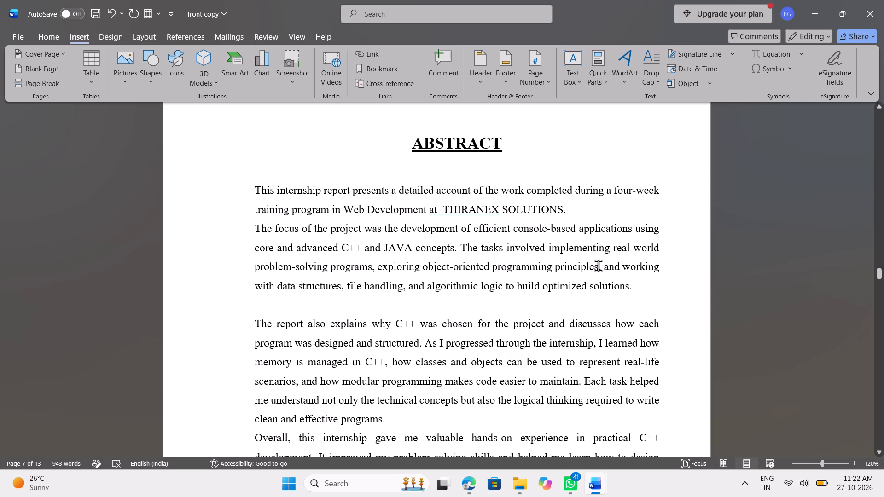
# Replace "object-oriented programming" before "principles" with "web development" in the abstract's sentence about the tasks involved.
pyautogui.click(550, 271)
pyautogui.press('BackSpace')
pyautogui.press('BackSpace')
pyautogui.press('BackSpace')
pyautogui.press('BackSpace')
pyautogui.press('BackSpace')
pyautogui.press('BackSpace')
pyautogui.press('BackSpace')
pyautogui.press('BackSpace')
pyautogui.press('BackSpace')
pyautogui.press('BackSpace')
pyautogui.press('BackSpace')
pyautogui.press('BackSpace')
pyautogui.press('BackSpace')
pyautogui.press('BackSpace')
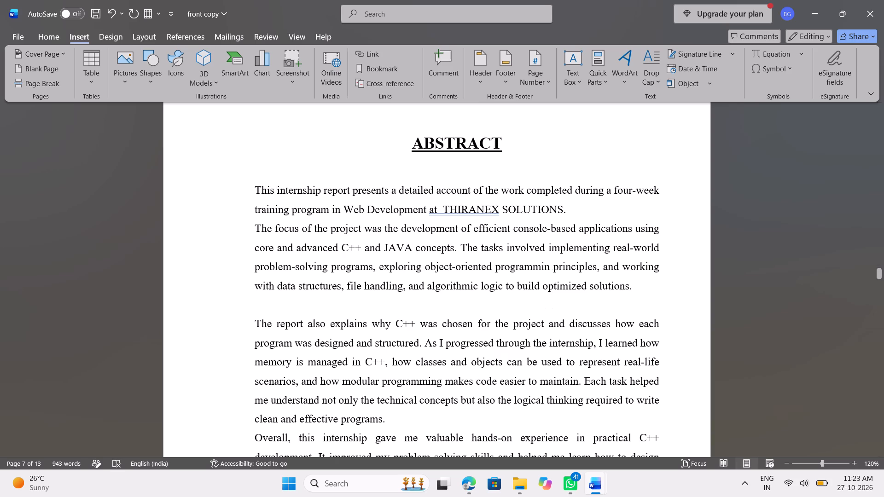
pyautogui.press('BackSpace')
pyautogui.press('BackSpace')
pyautogui.press('BackSpace')
pyautogui.press('BackSpace')
pyautogui.press('BackSpace')
pyautogui.press('BackSpace')
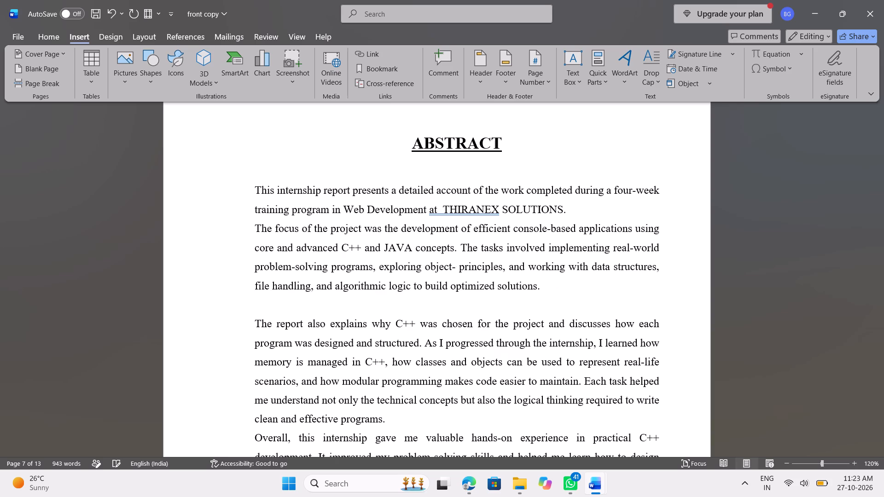
pyautogui.press('BackSpace')
pyautogui.press('BackSpace')
pyautogui.press('BackSpace')
pyautogui.press('BackSpace')
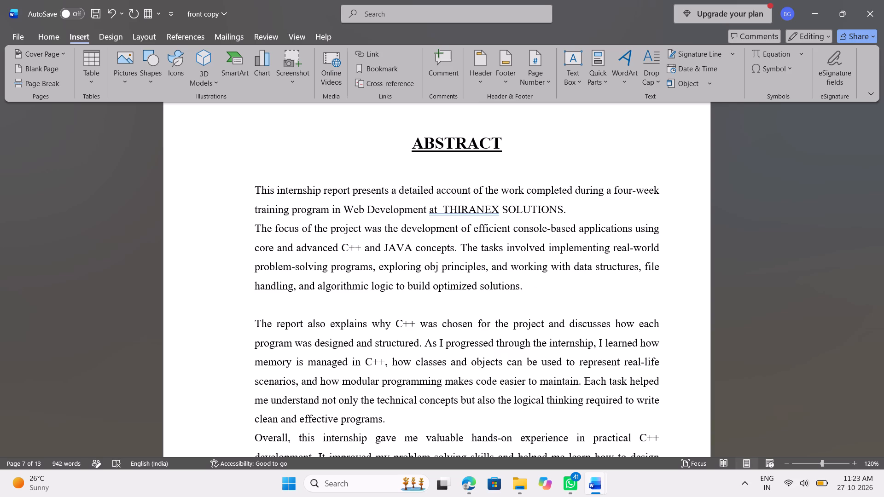
pyautogui.press('BackSpace')
pyautogui.press('BackSpace')
pyautogui.press('BackSpace')
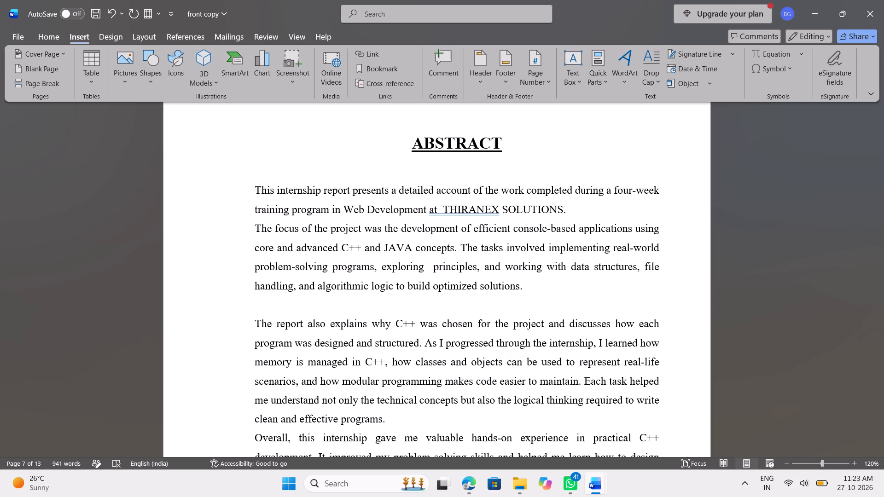
pyautogui.write('web')
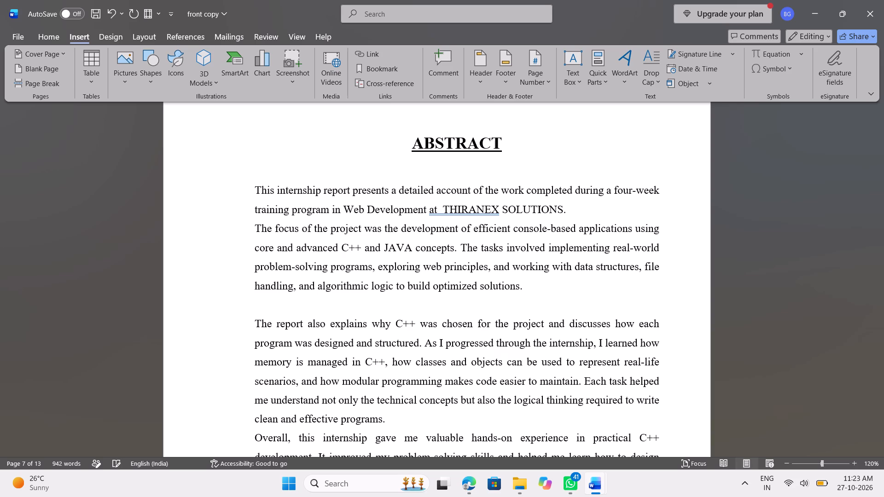
pyautogui.press('space')
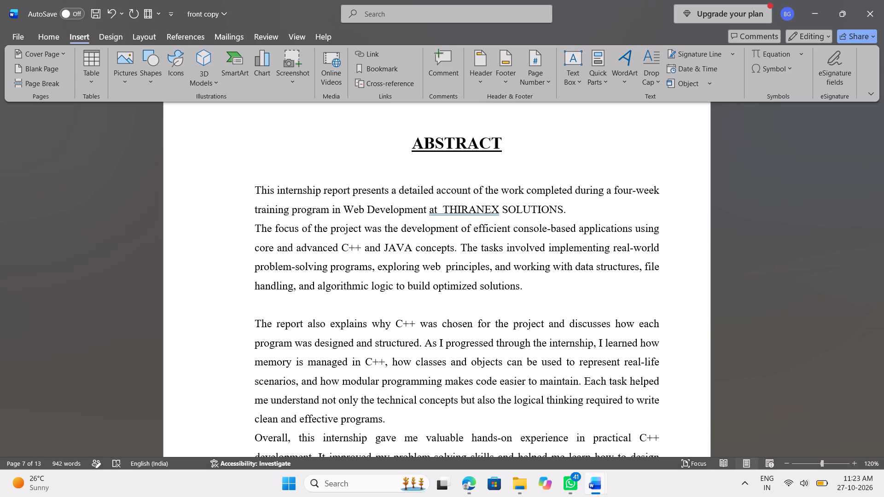
pyautogui.write('down')
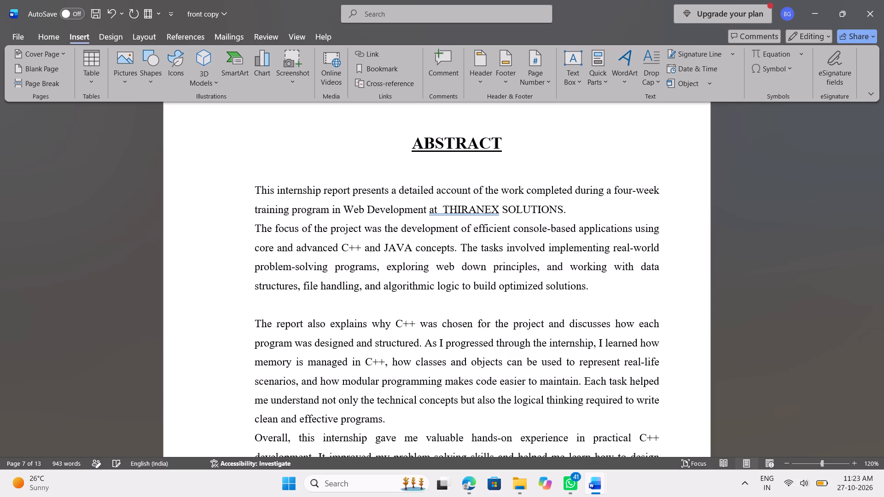
pyautogui.press('BackSpace')
pyautogui.press('BackSpace')
pyautogui.press('BackSpace')
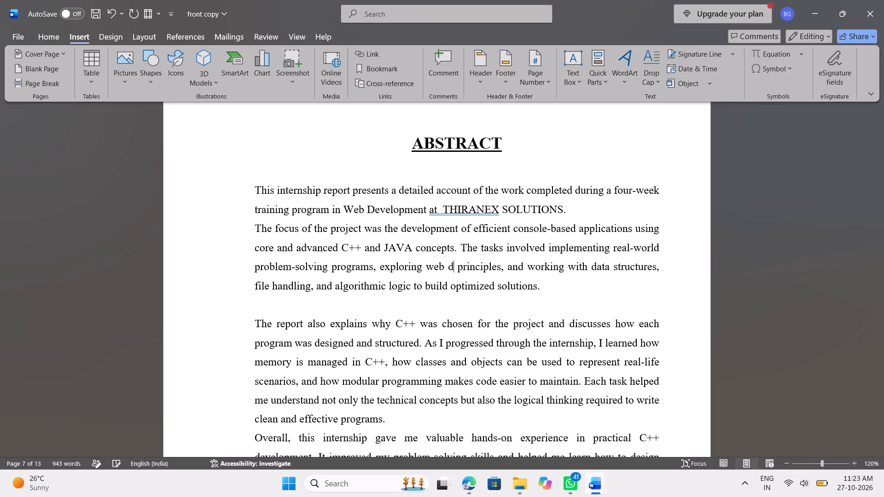
pyautogui.write('evelopmnent')
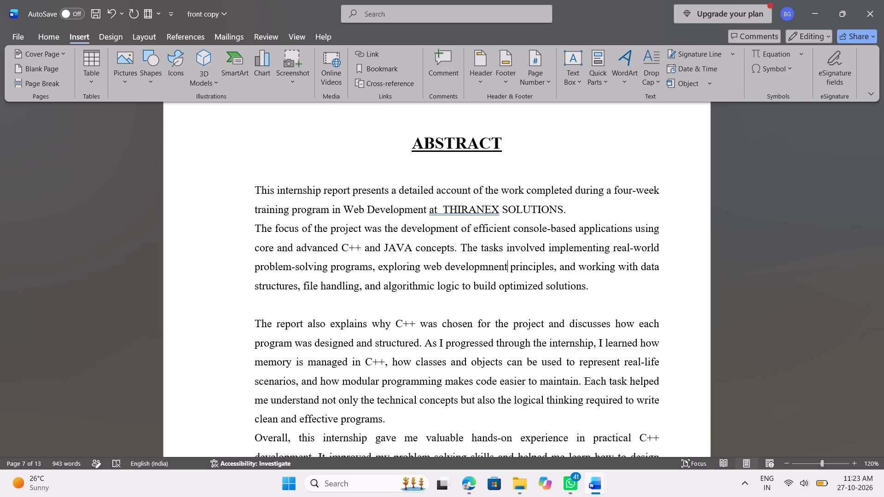
# Replace "C++" with "Web" in the abstract sentence beginning "The report also explains why".
pyautogui.scroll(-1, 548, 304)
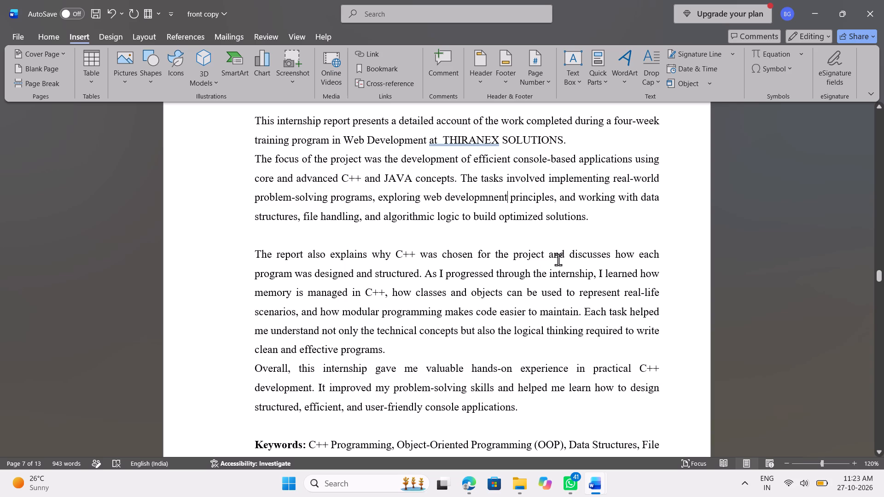
pyautogui.click(415, 252)
pyautogui.press('BackSpace')
pyautogui.press('BackSpace')
pyautogui.press('BackSpace')
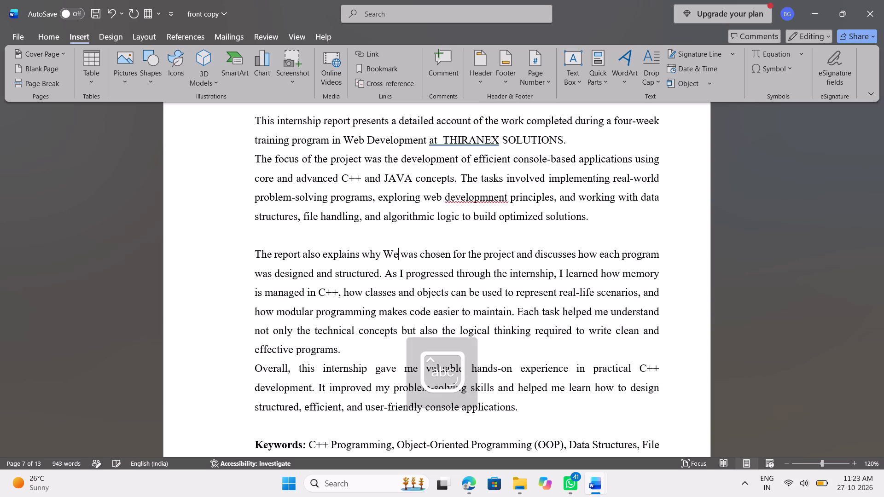
pyautogui.write('b')
pyautogui.press('space')
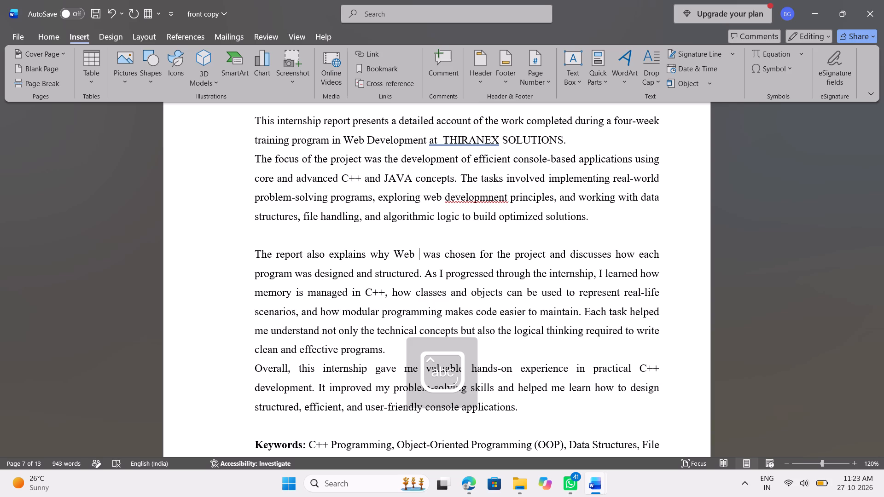
# Remove the extra "n" from the misspelled "developmnent" before "principles".
pyautogui.click(492, 202)
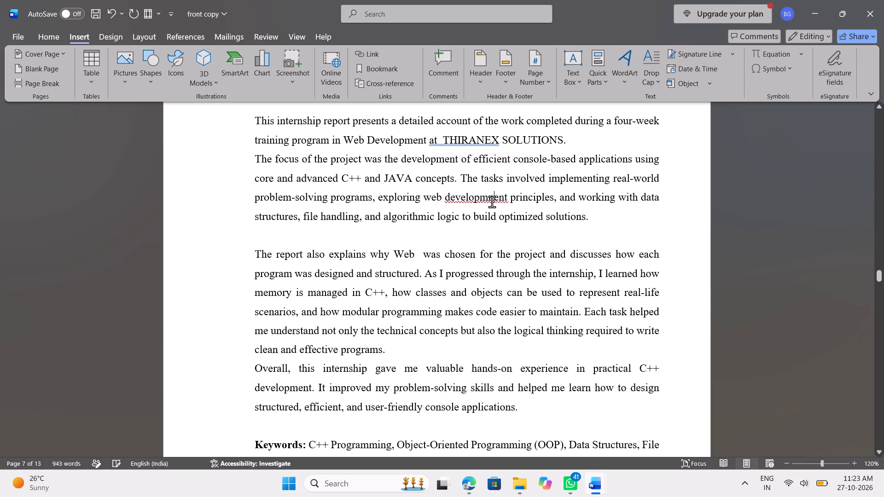
pyautogui.press('BackSpace')
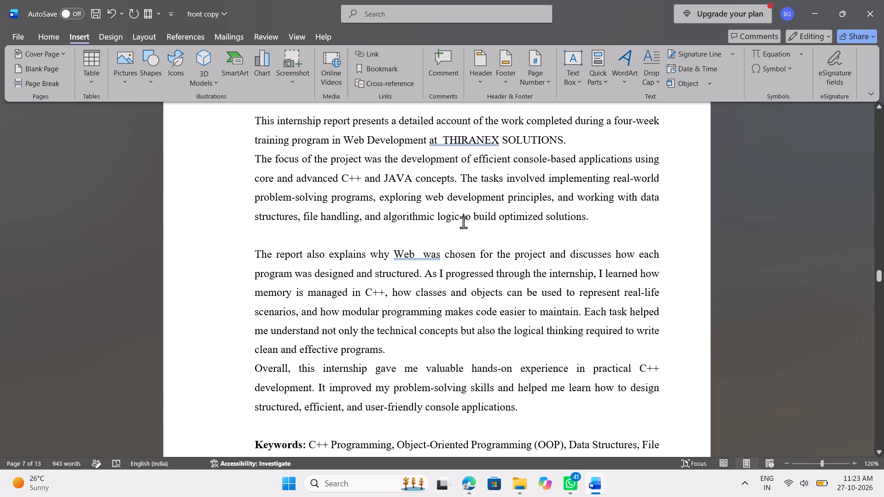
# Add "Development" after "Web" in the sentence beginning "The report also explains why".
pyautogui.click(419, 254)
pyautogui.write('velop')
pyautogui.write('mnrrt')
pyautogui.press('BackSpace')
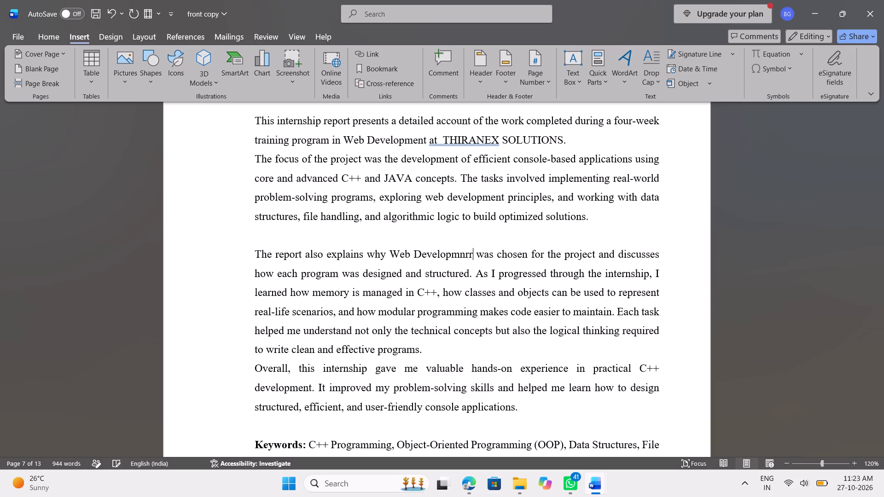
pyautogui.press('BackSpace')
pyautogui.press('BackSpace')
pyautogui.press('BackSpace')
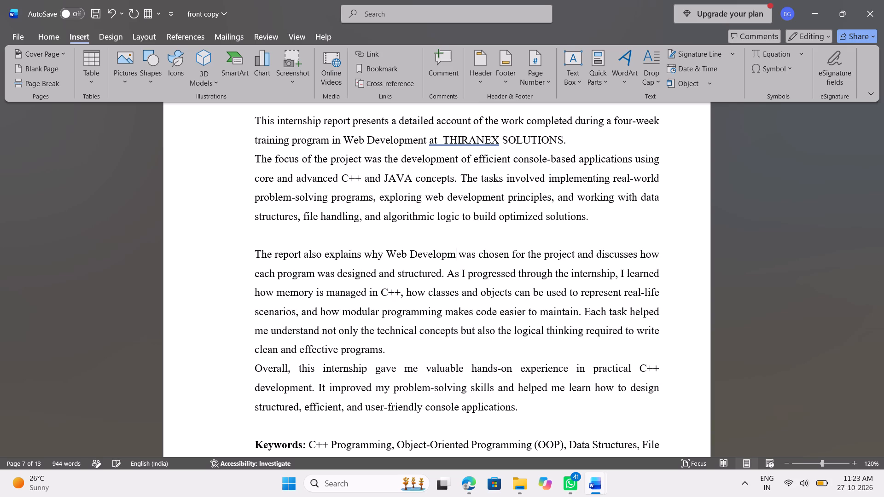
pyautogui.write('ent')
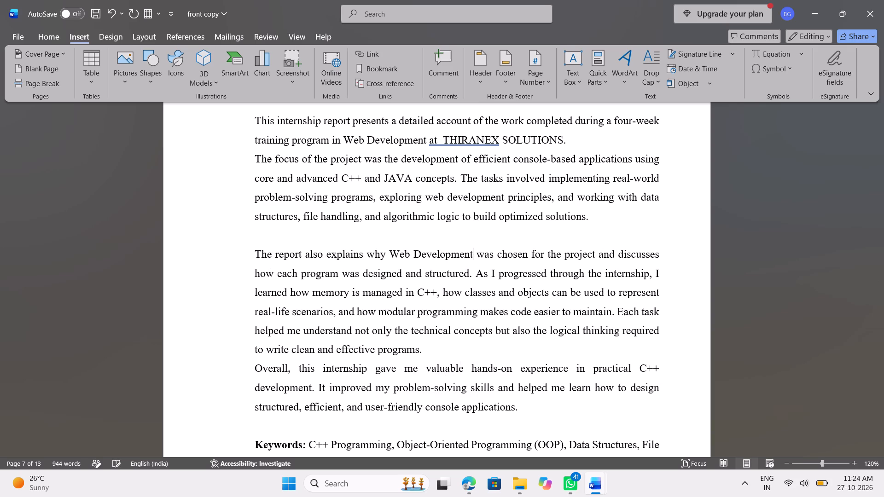
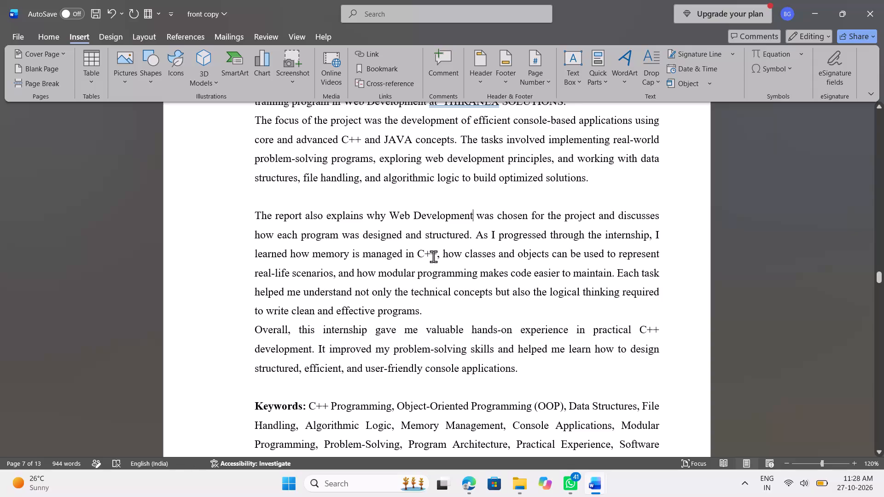
# Replace "C++" with "programming languages" in the abstract's phrase "learned how memory is managed in".
pyautogui.moveTo(433, 256); pyautogui.dragTo(439, 259)
pyautogui.click(439, 259)
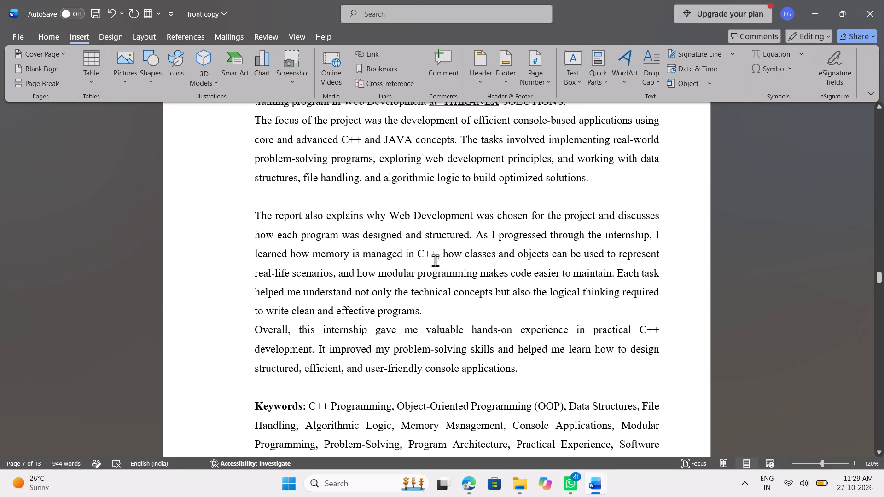
pyautogui.click(436, 258)
pyautogui.press('BackSpace')
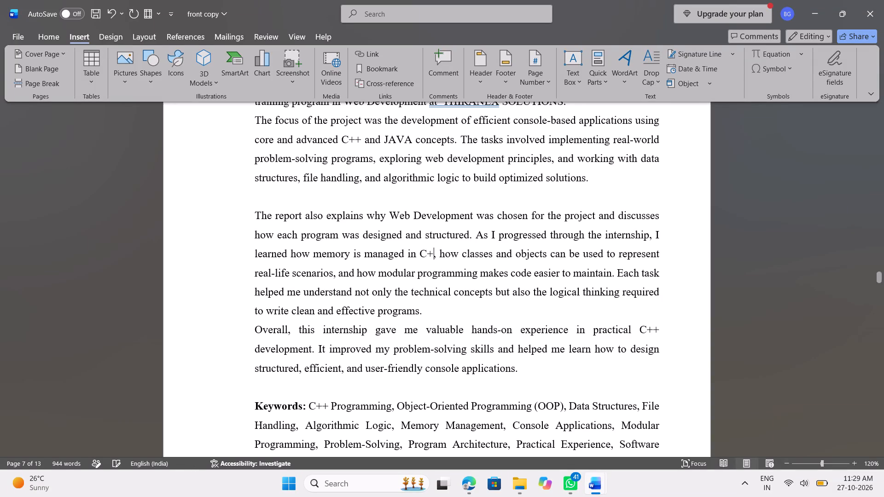
pyautogui.press('BackSpace')
pyautogui.press('BackSpace')
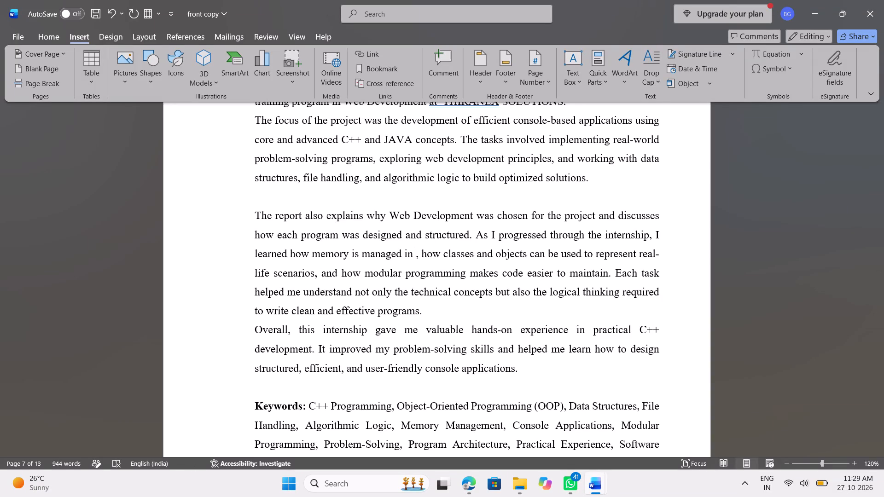
pyautogui.write('programming')
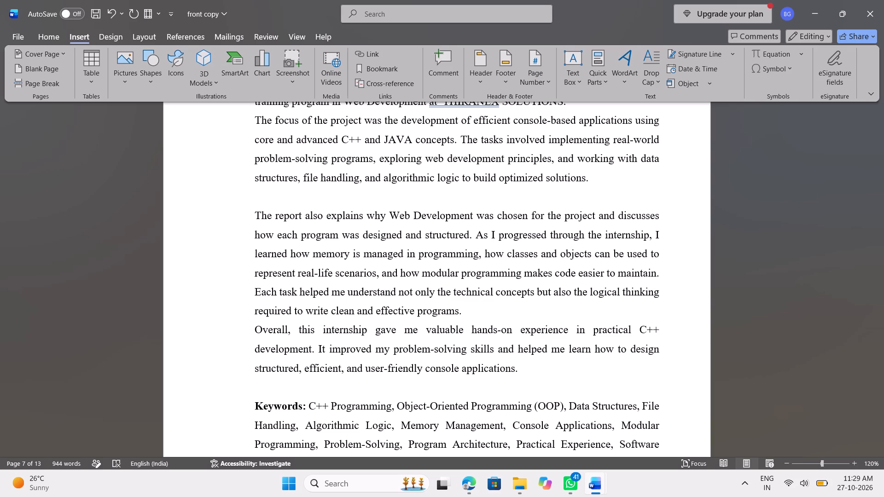
pyautogui.press('space')
pyautogui.press('k')
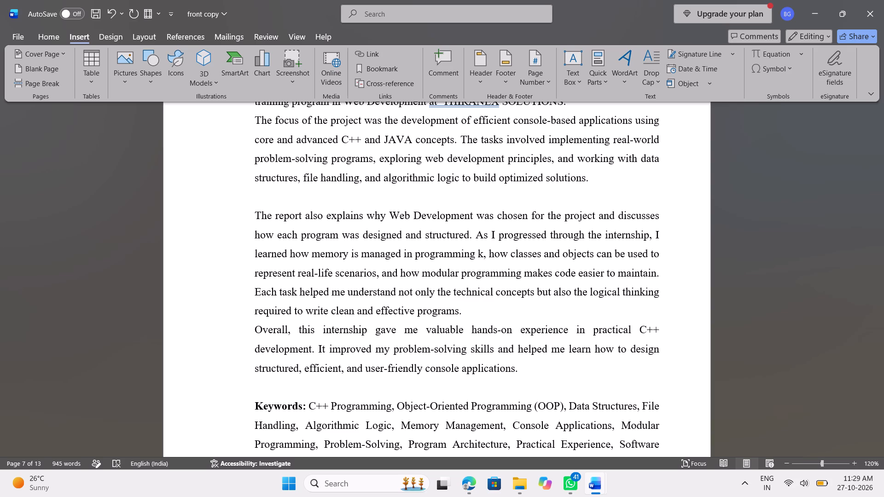
pyautogui.press('BackSpace')
pyautogui.write('languages')
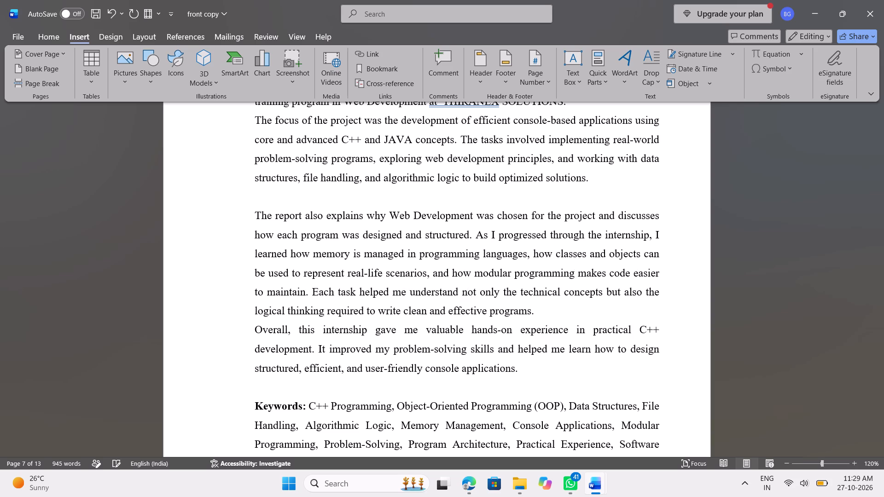
pyautogui.press('space')
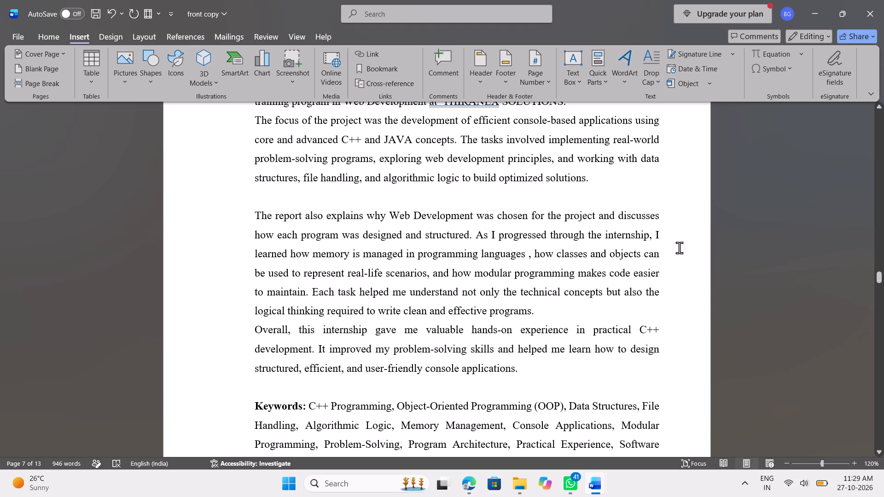
# Remove the extra space between "languages" and the comma in the sentence about how memory is managed.
pyautogui.click(665, 333)
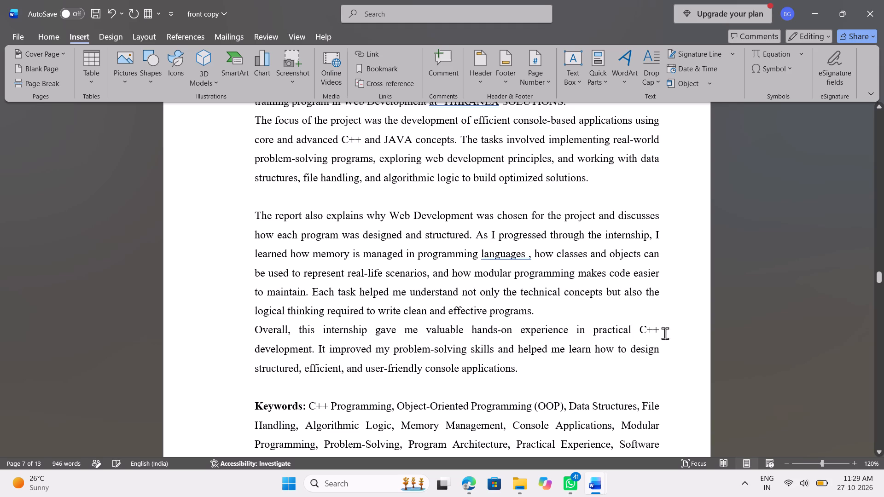
pyautogui.click(661, 327)
pyautogui.click(657, 330)
pyautogui.click(528, 254)
pyautogui.press('BackSpace')
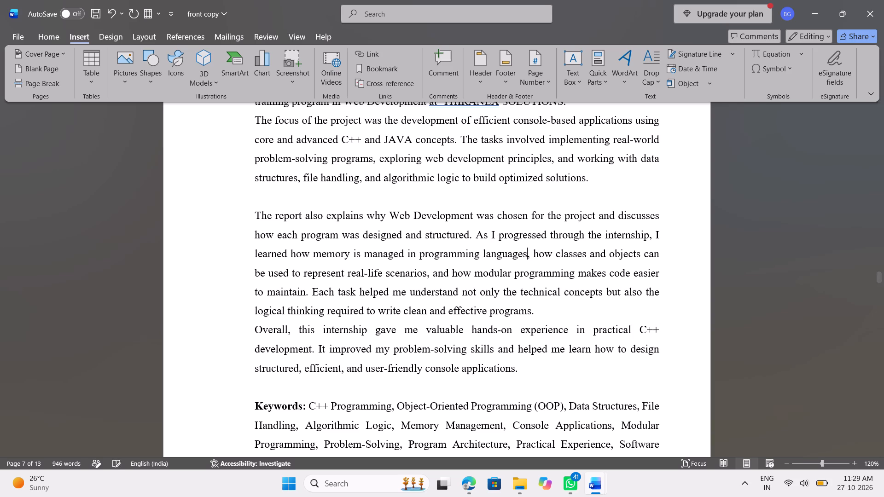
# Replace "C++" with "Web" before "development" in the abstract sentence beginning "Overall, this internship gave me".
pyautogui.click(662, 329)
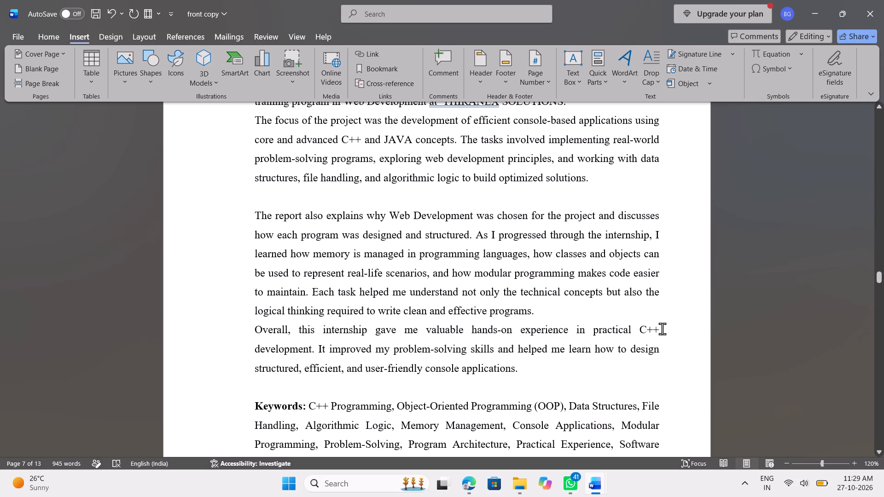
pyautogui.press('BackSpace')
pyautogui.press('BackSpace')
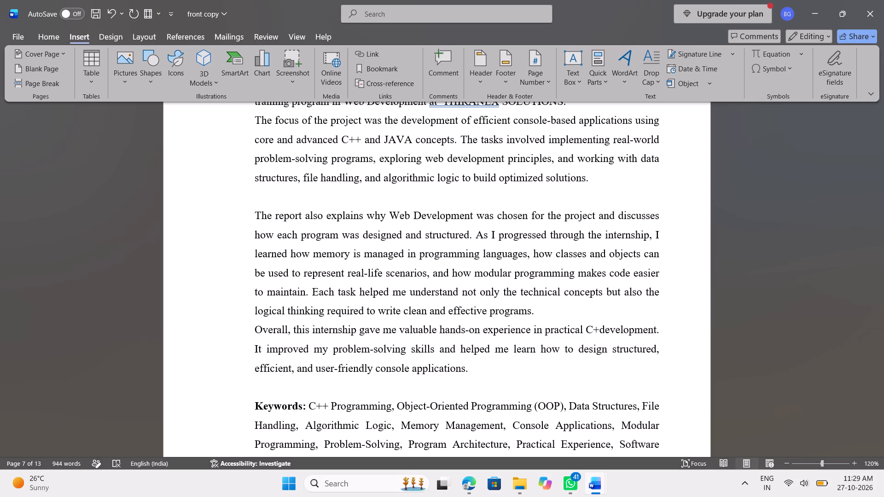
pyautogui.press('BackSpace')
pyautogui.press('BackSpace')
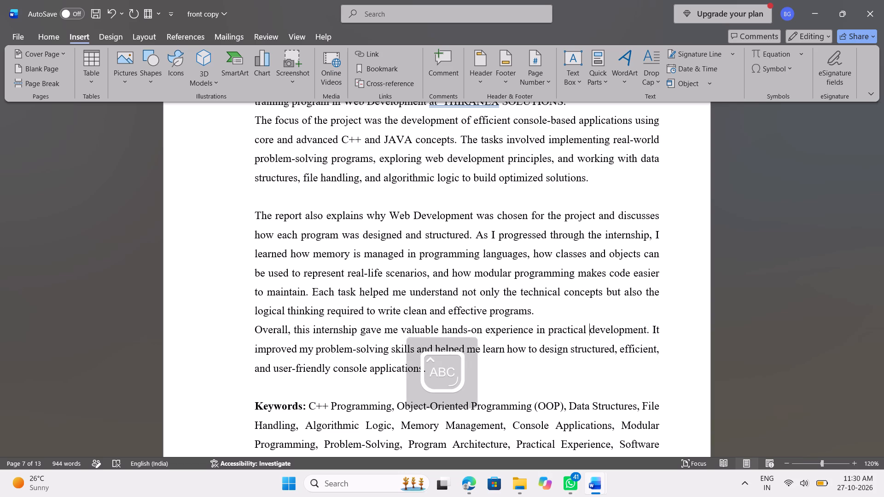
pyautogui.write('eb')
pyautogui.press('space')
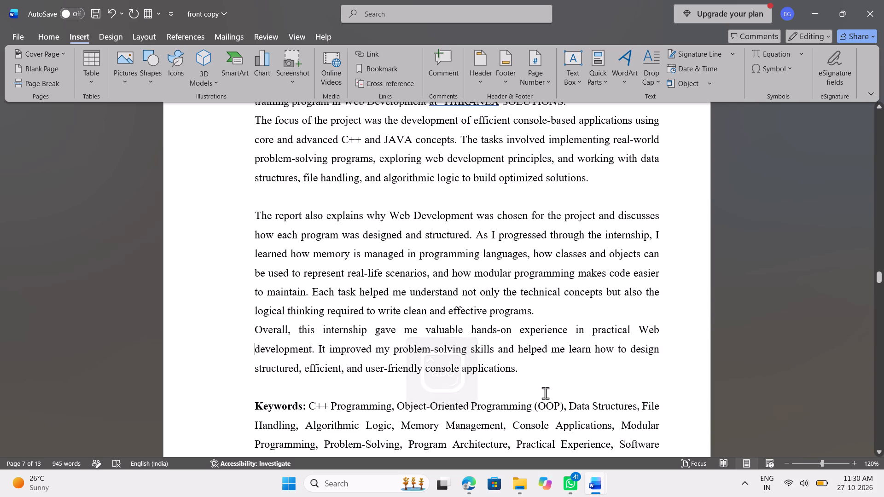
# Review the report from the title page through the certificates and acknowledgement to the abstract and its keywords.
pyautogui.scroll(-2, 545, 393)
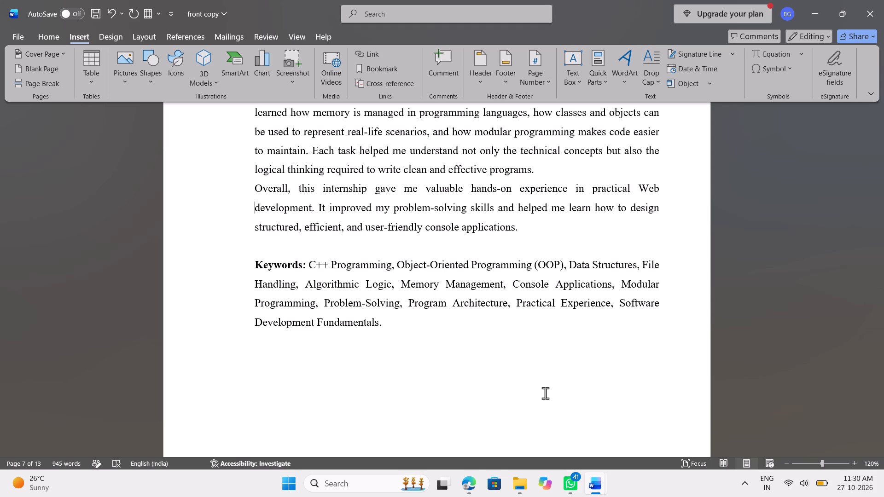
pyautogui.scroll(5, 545, 393)
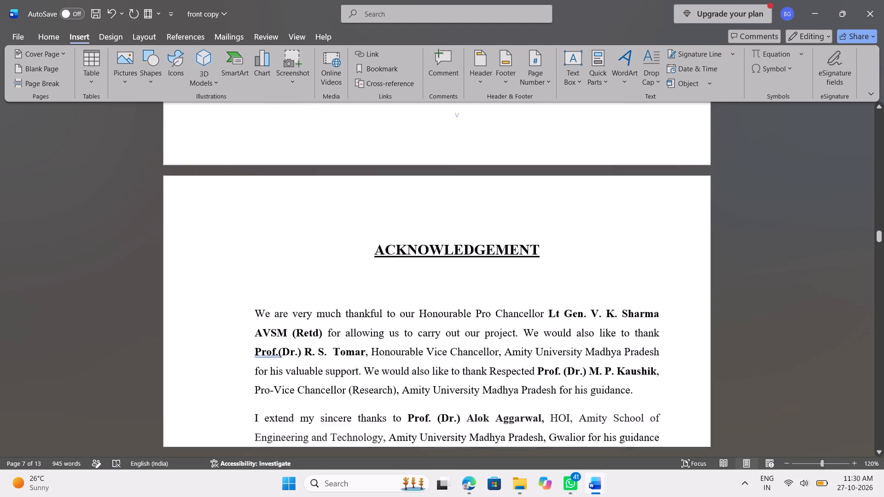
pyautogui.scroll(6, 545, 393)
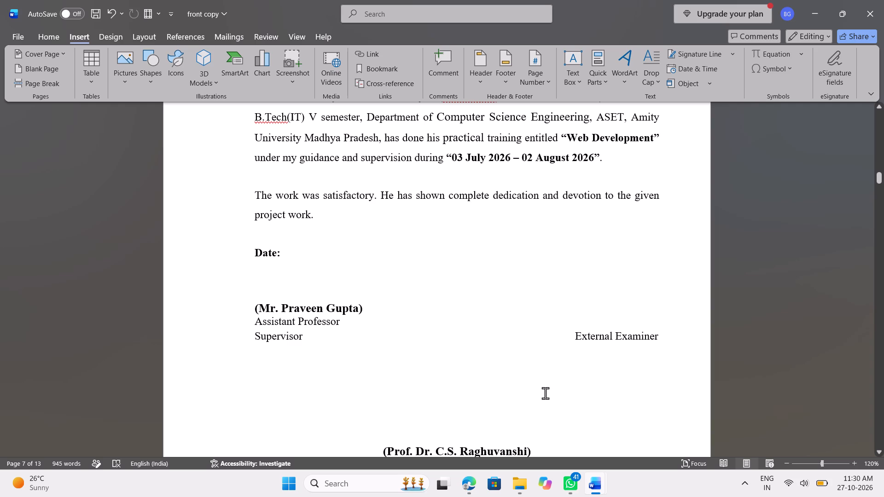
pyautogui.scroll(7, 545, 393)
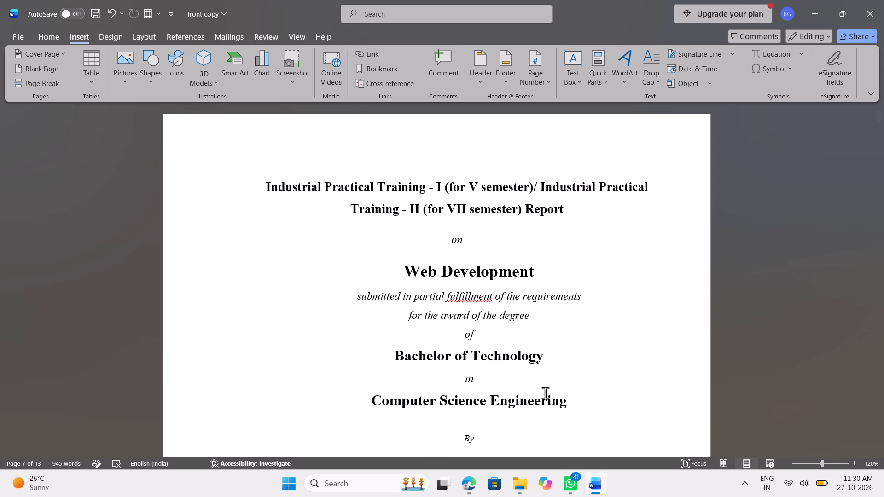
pyautogui.scroll(-4, 545, 393)
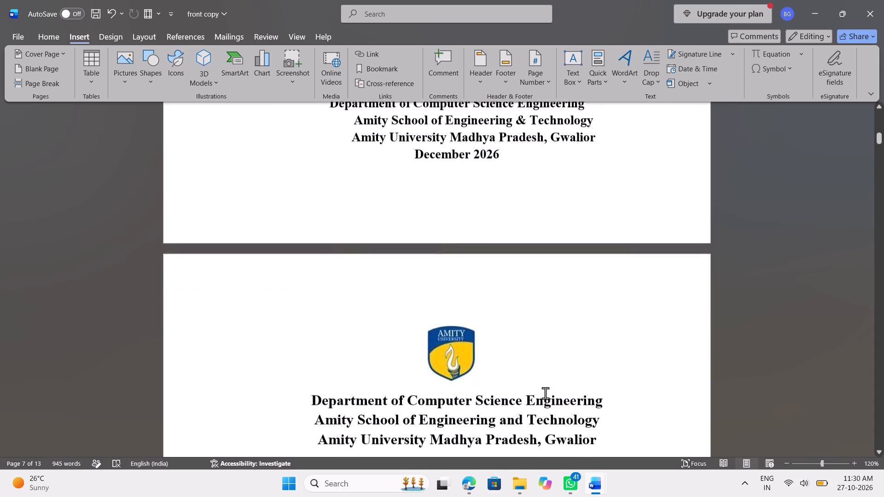
pyautogui.scroll(-3, 545, 393)
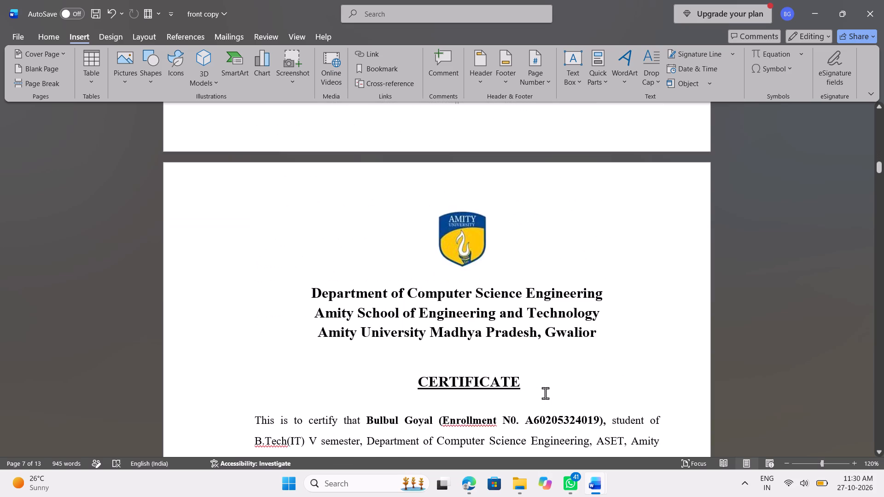
pyautogui.scroll(-2, 545, 393)
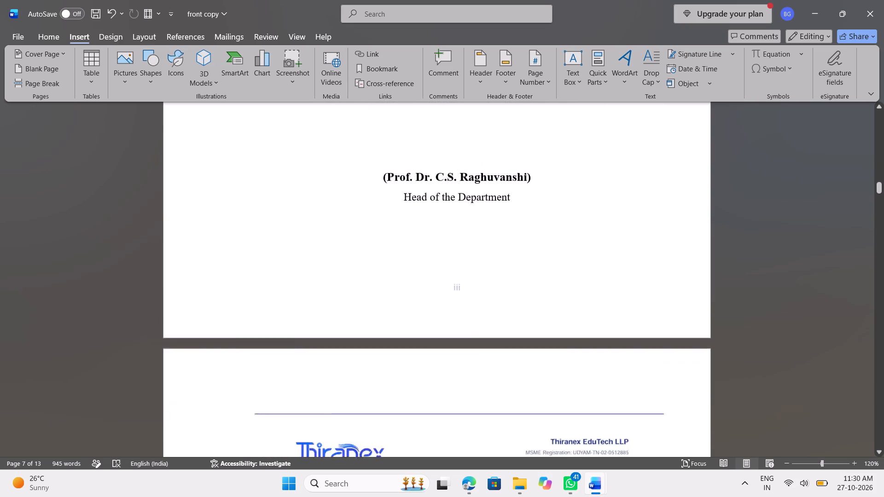
pyautogui.scroll(-4, 545, 393)
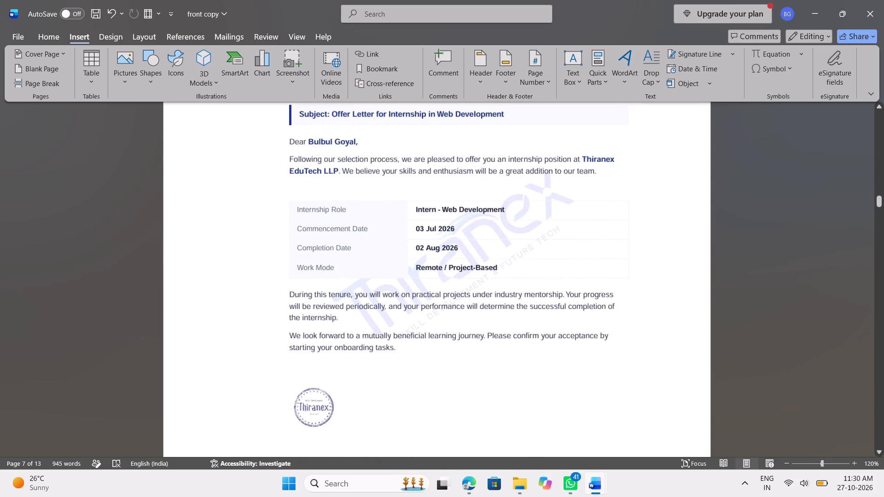
pyautogui.scroll(-2, 545, 393)
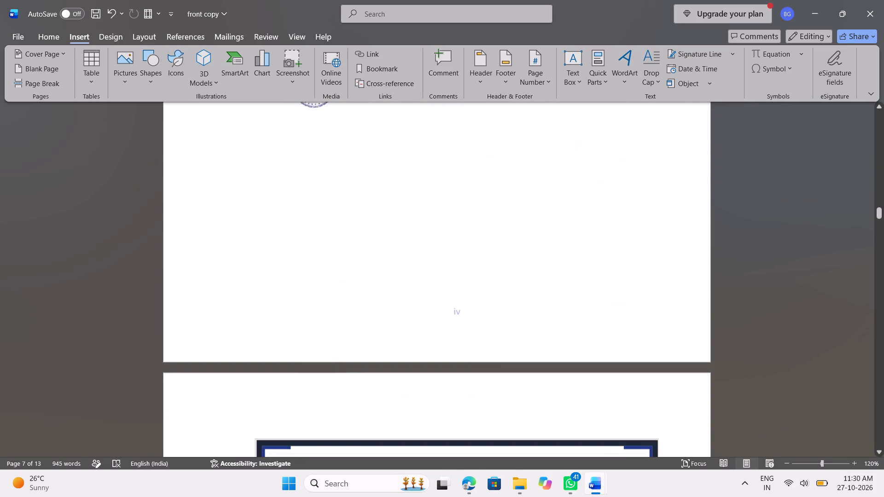
pyautogui.scroll(-2, 545, 393)
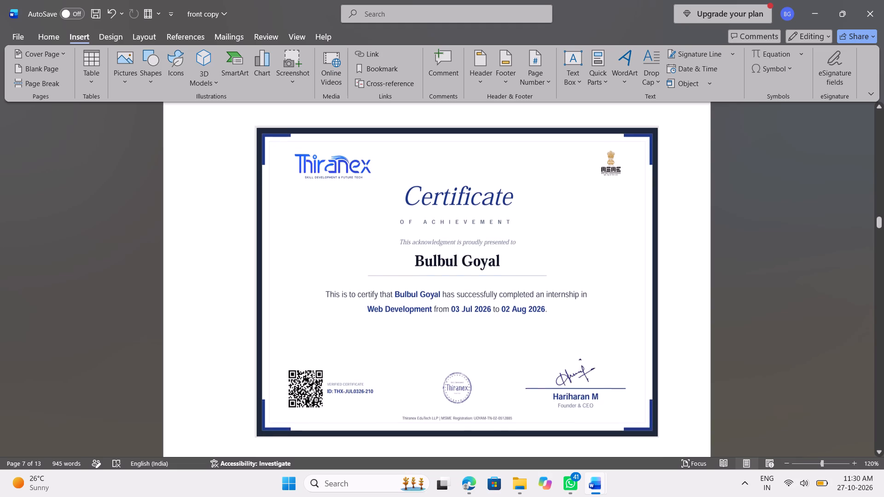
pyautogui.scroll(-1, 545, 393)
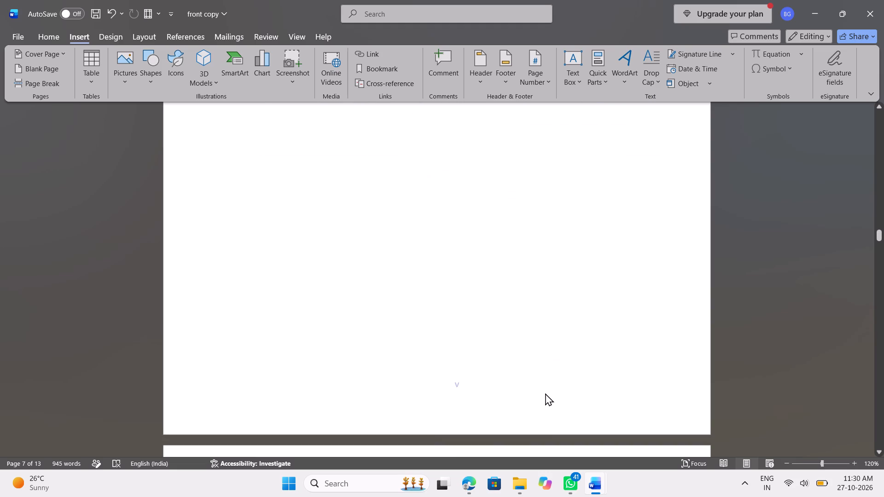
pyautogui.scroll(-3, 545, 393)
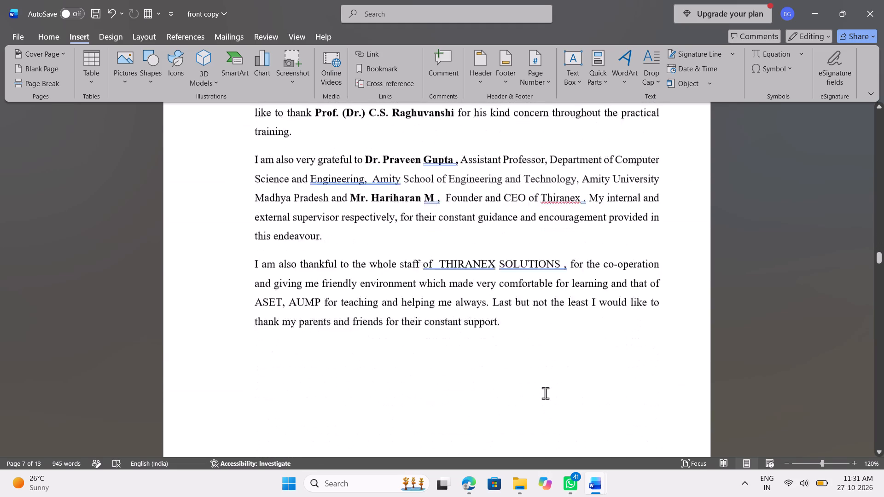
pyautogui.scroll(-4, 545, 393)
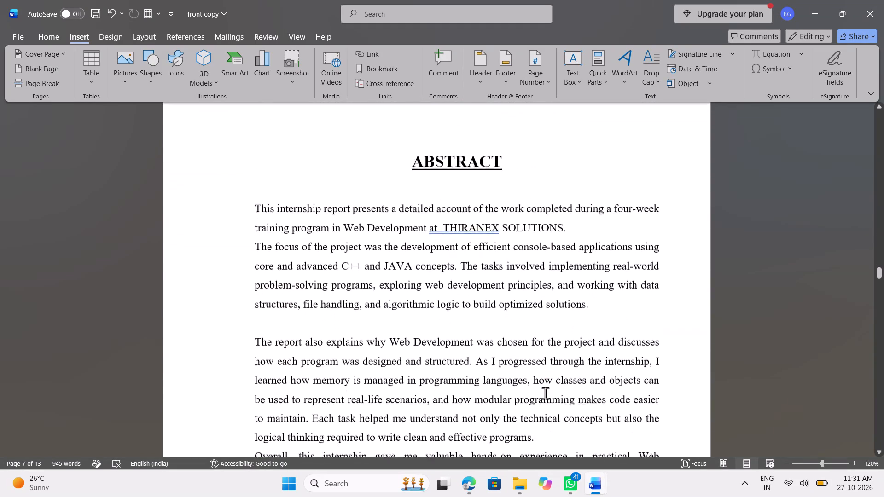
pyautogui.scroll(-1, 545, 393)
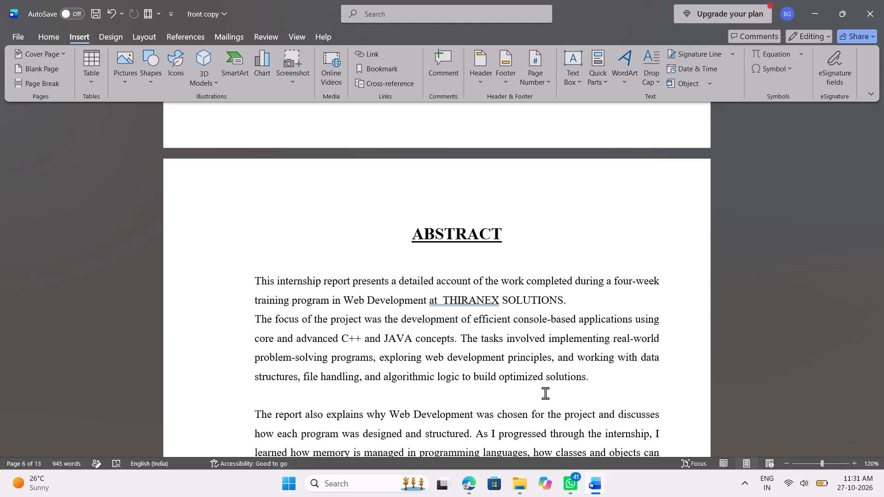
pyautogui.keyDown('ctrl'); pyautogui.scroll(1, 545, 393); pyautogui.keyUp('ctrl')
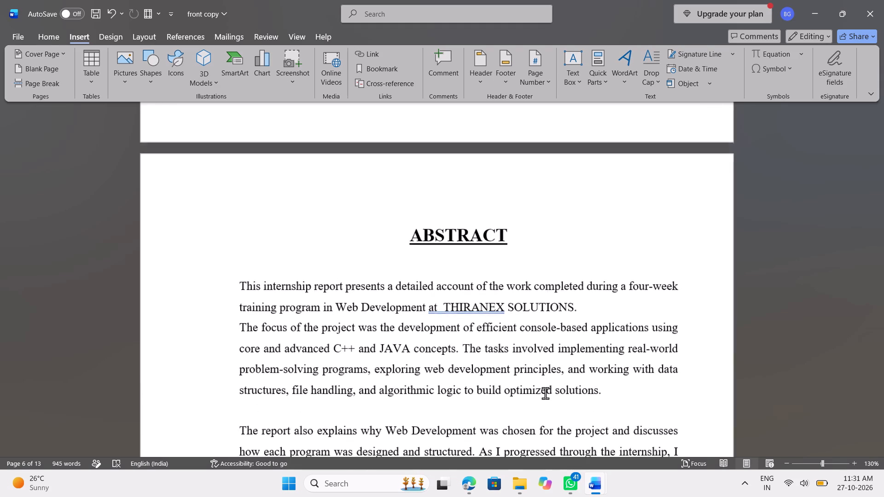
pyautogui.scroll(-2, 545, 393)
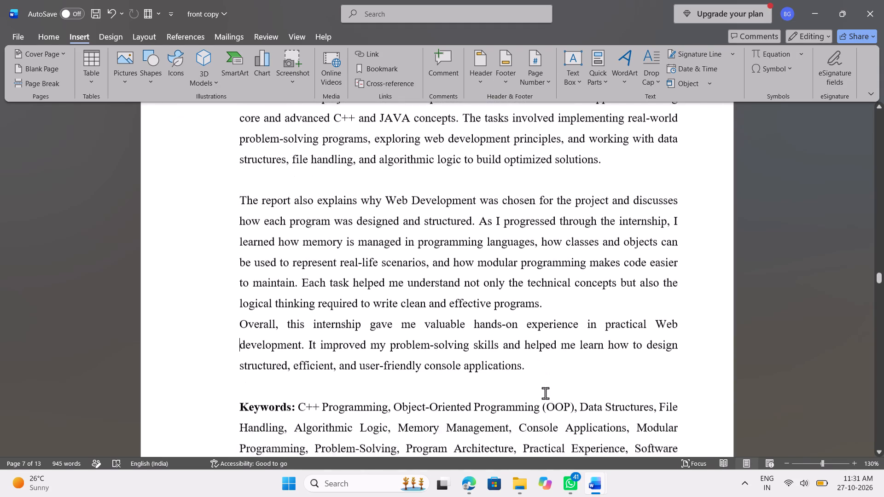
pyautogui.scroll(-1, 545, 393)
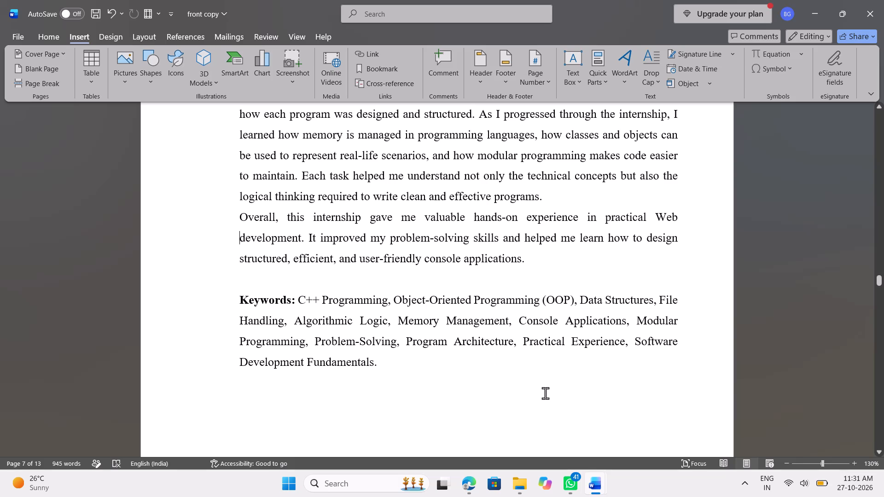
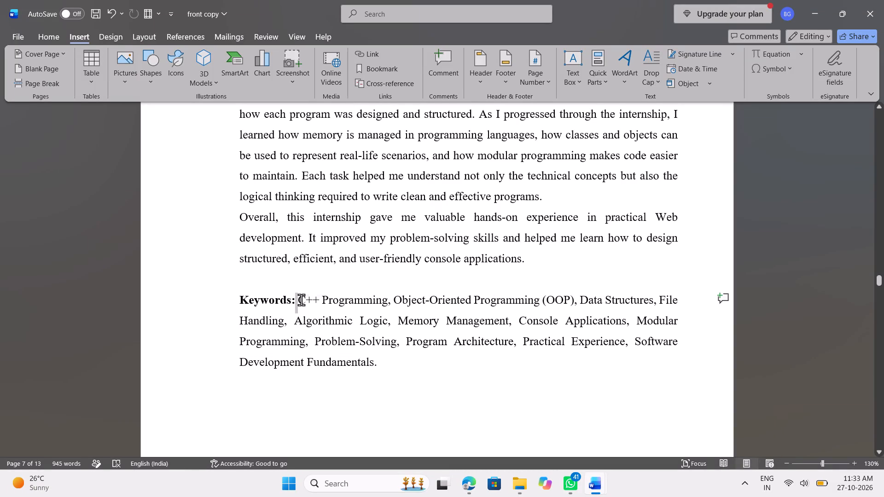
# Replace the abstract's C++ keyword list with the copied web development keywords, running from "Web Development, Website Designing, HTML" to "Web Development Fundamentals".
pyautogui.moveTo(298, 300); pyautogui.dragTo(341, 367)
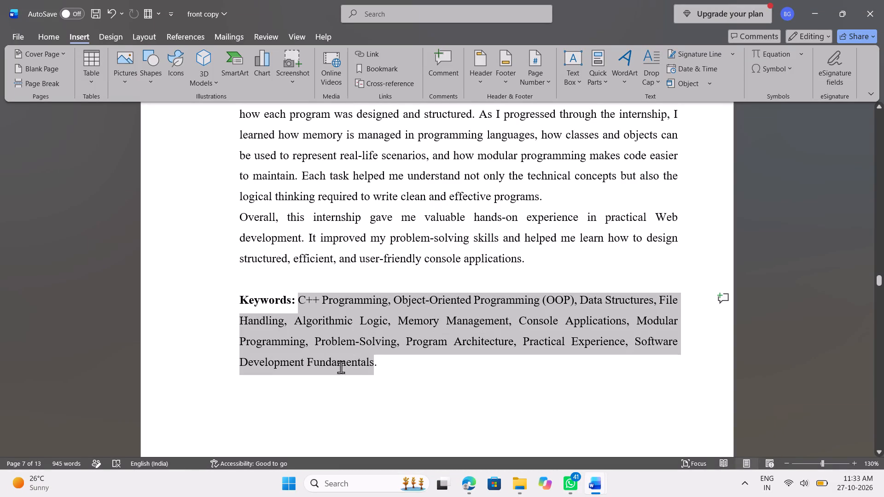
pyautogui.moveTo(341, 367); pyautogui.dragTo(379, 365)
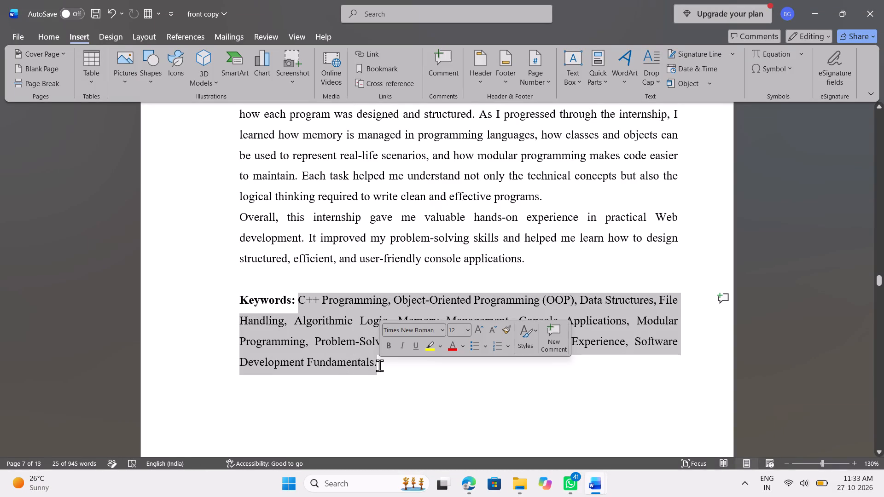
pyautogui.hotkey('ctrl', 'v')
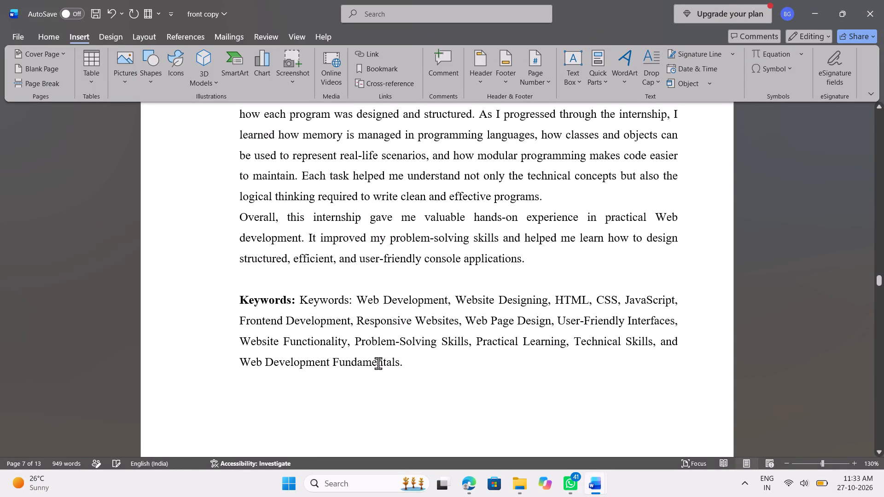
# Delete the duplicate "Keywords:" before "Web Development" and leave a single space after the bold label.
pyautogui.click(354, 300)
pyautogui.press('BackSpace')
pyautogui.press('BackSpace')
pyautogui.press('BackSpace')
pyautogui.press('BackSpace')
pyautogui.press('BackSpace')
pyautogui.press('BackSpace')
pyautogui.press('BackSpace')
pyautogui.press('BackSpace')
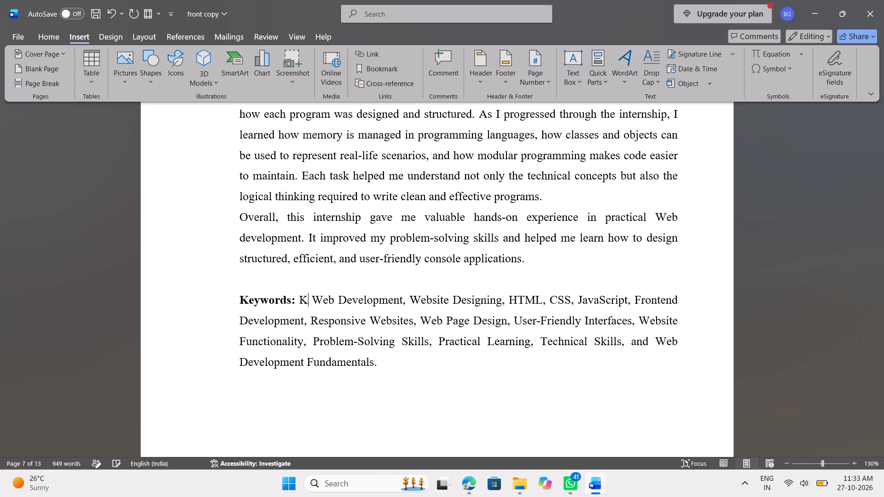
pyautogui.press('BackSpace')
pyautogui.press('BackSpace')
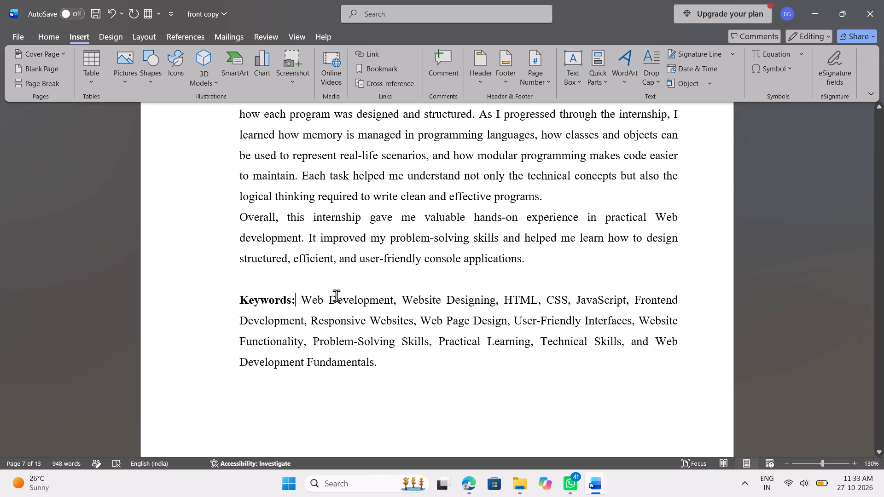
pyautogui.moveTo(298, 300); pyautogui.dragTo(305, 306)
pyautogui.press('BackSpace')
pyautogui.press('space')
# Examine the List of Figures page and its figure captions.
pyautogui.scroll(-1, 406, 384)
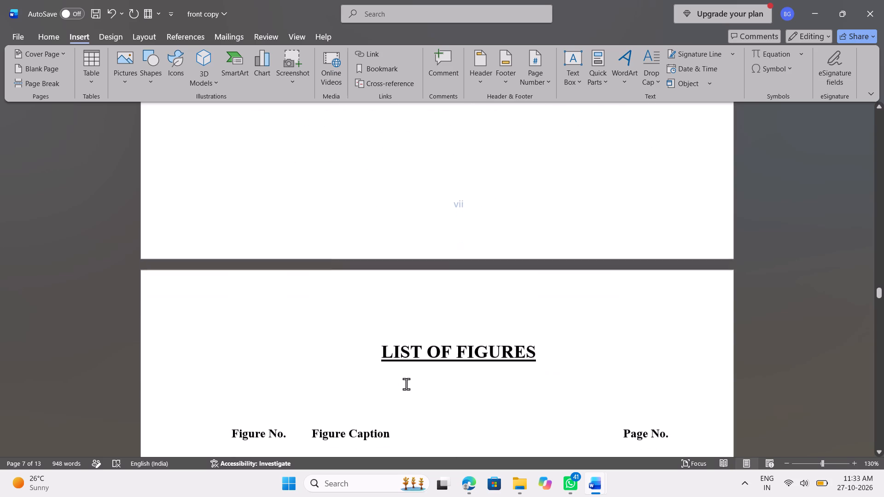
pyautogui.scroll(-2, 406, 384)
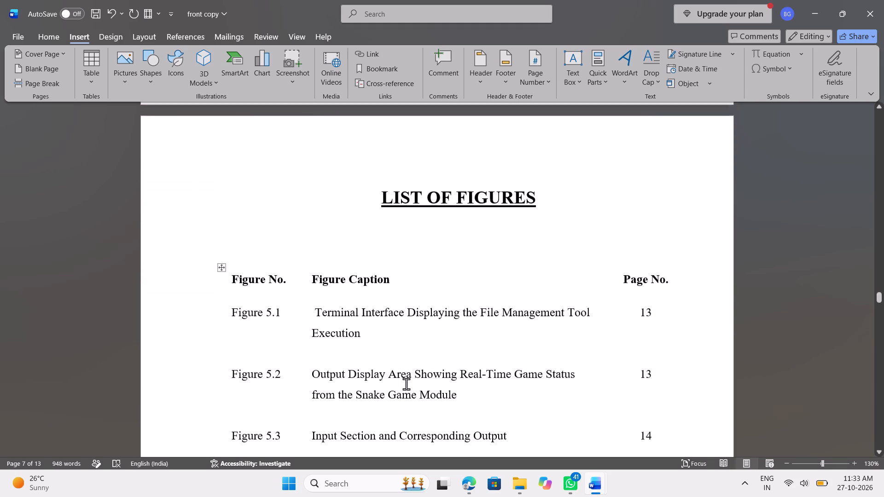
pyautogui.scroll(-1, 406, 384)
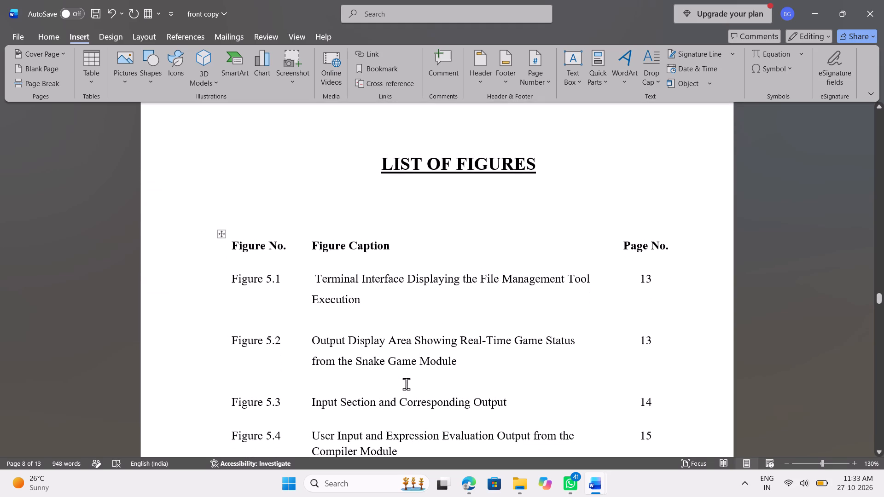
# Review the report's remaining front matter, including the List of Figures, the List of Tables, the abbreviations and the closing pages.
pyautogui.scroll(-1, 406, 384)
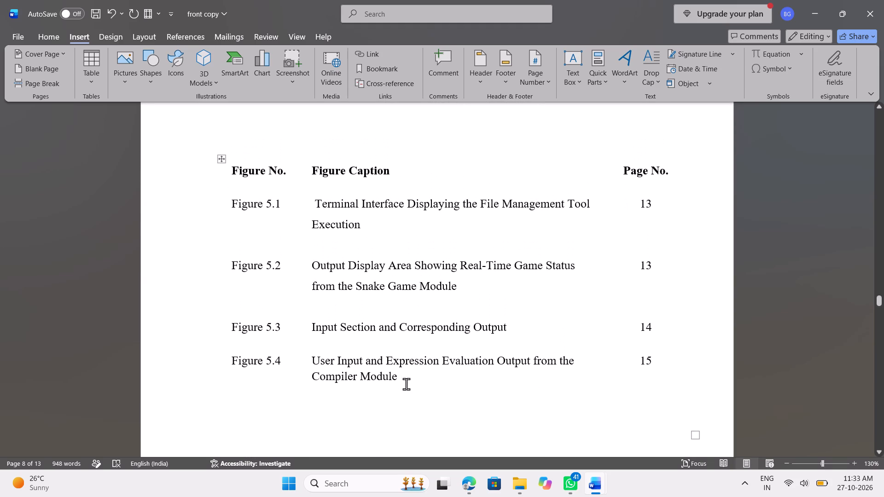
pyautogui.scroll(-2, 406, 384)
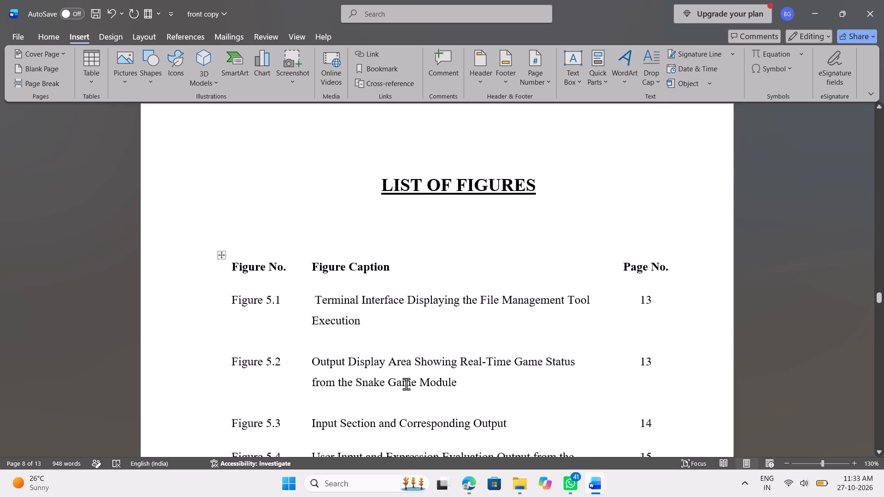
pyautogui.scroll(-3, 406, 384)
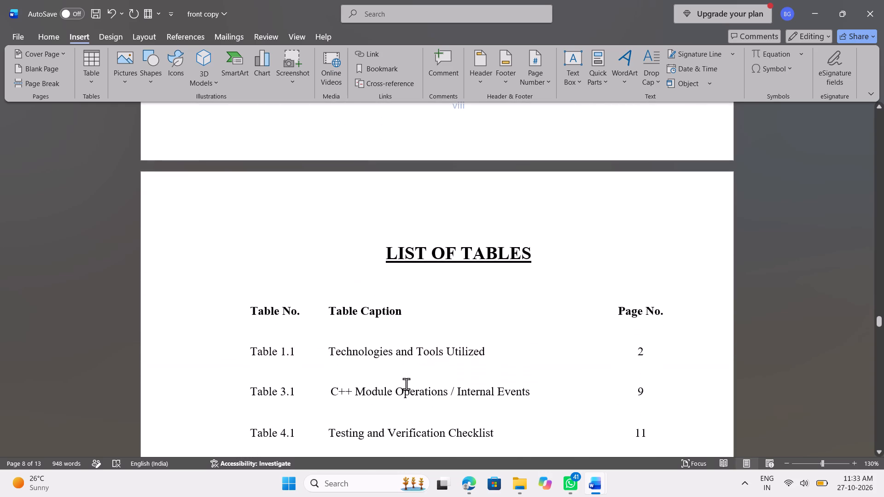
pyautogui.scroll(-2, 406, 384)
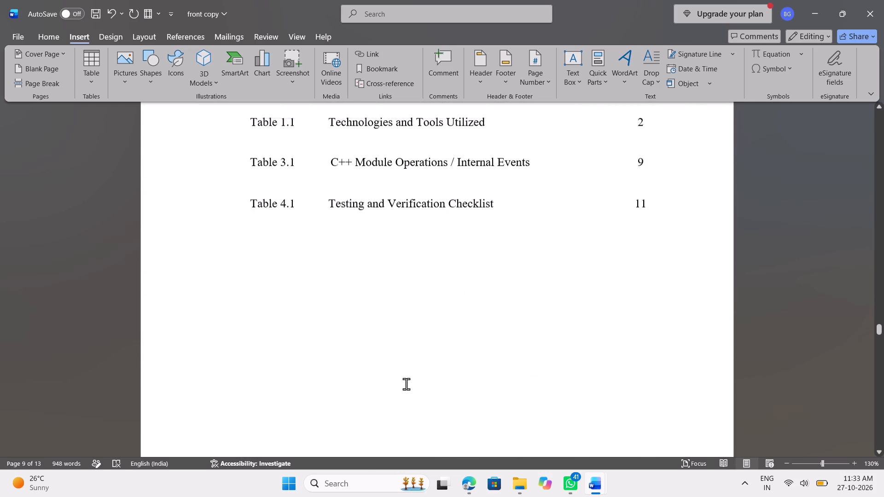
pyautogui.scroll(-1, 406, 384)
pyautogui.scroll(4, 406, 384)
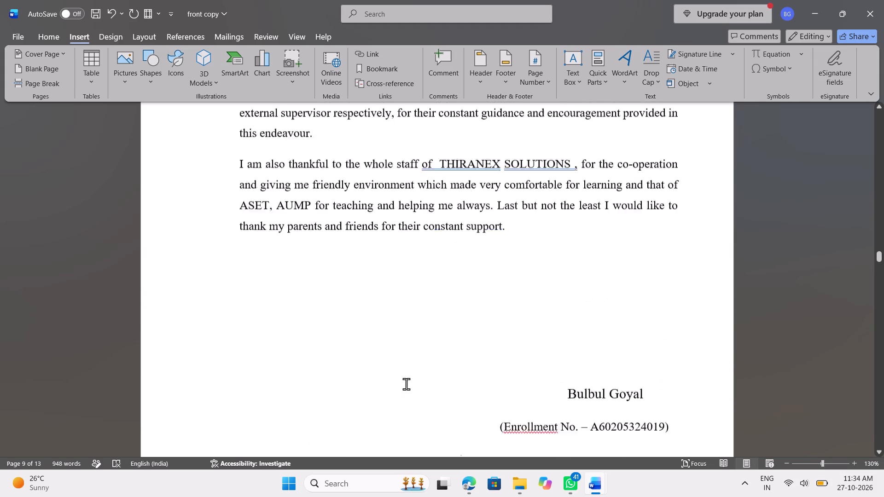
pyautogui.scroll(-10, 406, 384)
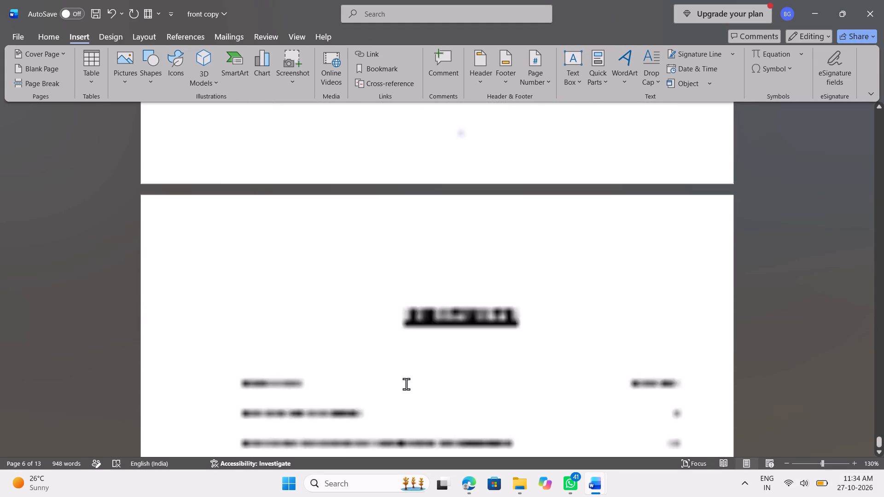
pyautogui.scroll(-9, 406, 384)
pyautogui.scroll(1, 406, 384)
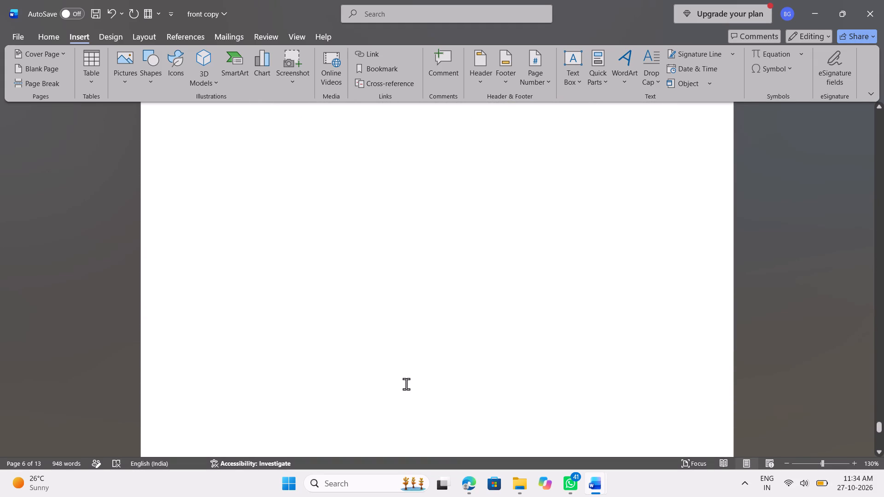
pyautogui.scroll(5, 406, 384)
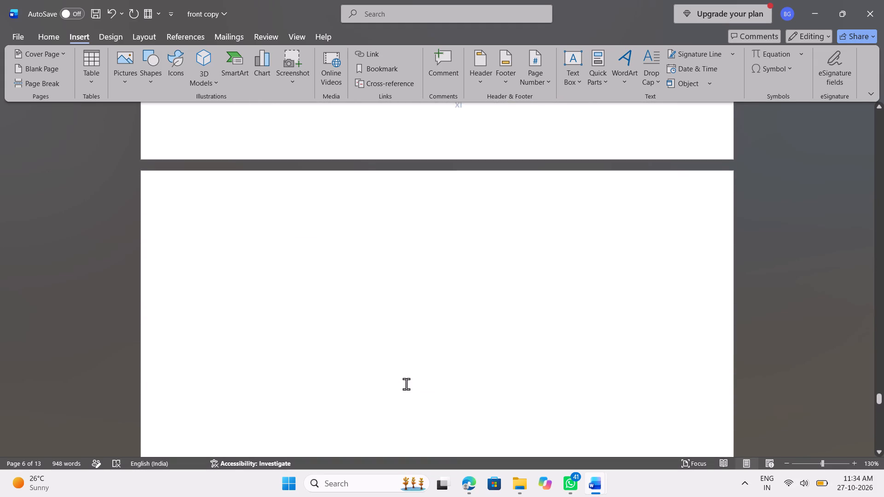
pyautogui.scroll(3, 406, 384)
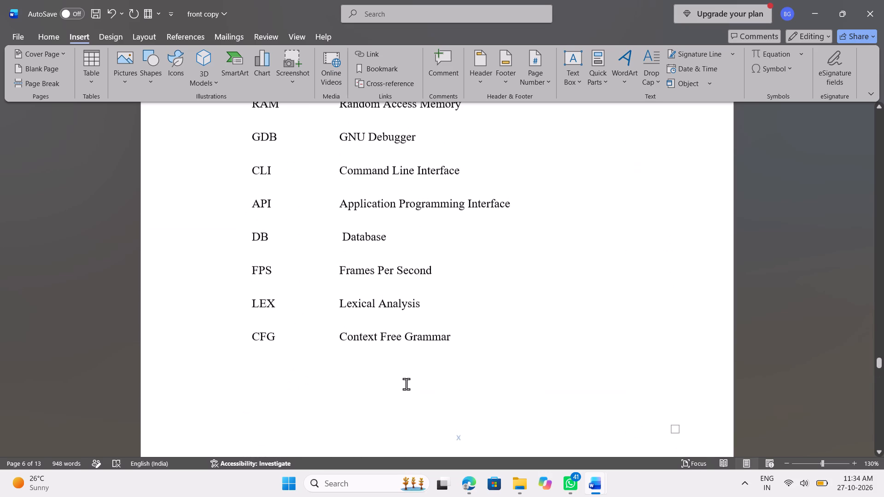
pyautogui.scroll(3, 406, 384)
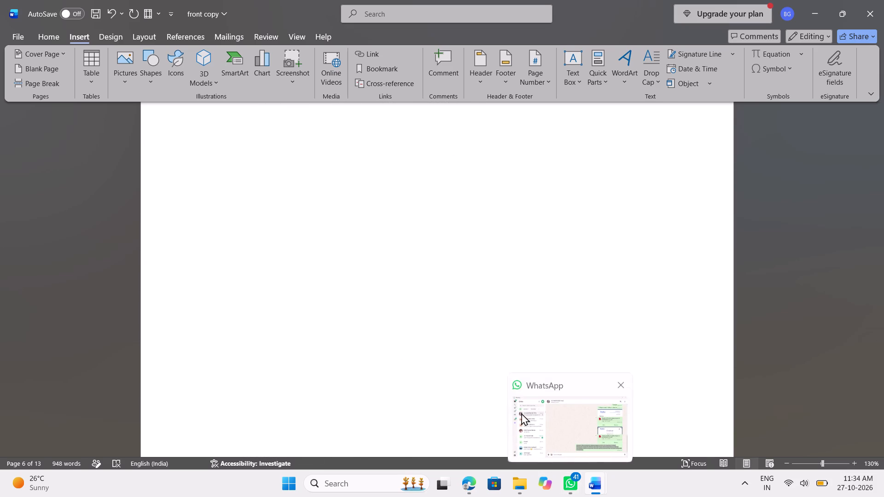
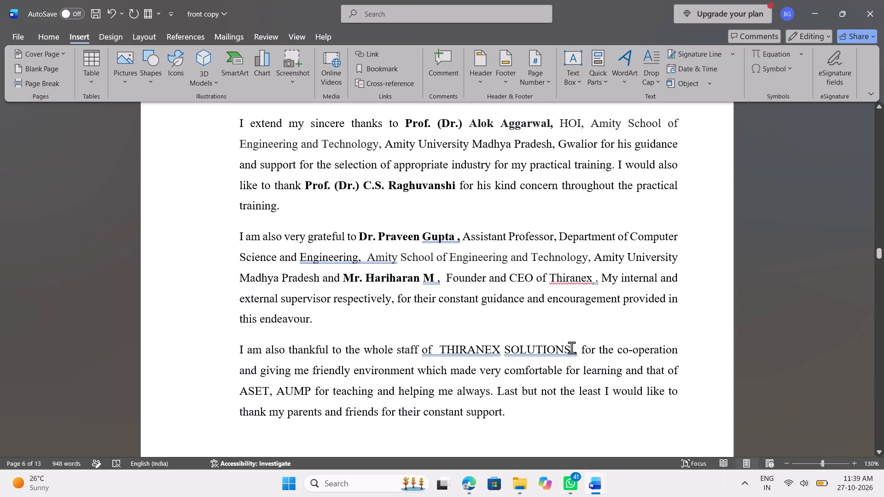
# Replace "SOLUTIONS" after "THIRANEX" with "EDU" in the acknowledgement paragraph thanking the whole staff.
pyautogui.click(571, 347)
pyautogui.press('BackSpace')
pyautogui.press('BackSpace')
pyautogui.press('BackSpace')
pyautogui.press('BackSpace')
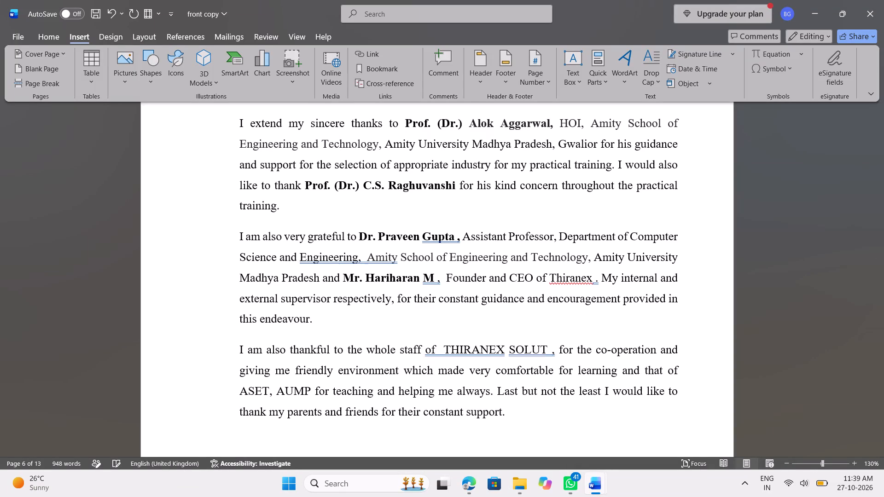
pyautogui.press('BackSpace')
pyautogui.press('BackSpace')
pyautogui.press('BackSpace')
pyautogui.press('BackSpace')
pyautogui.press('BackSpace')
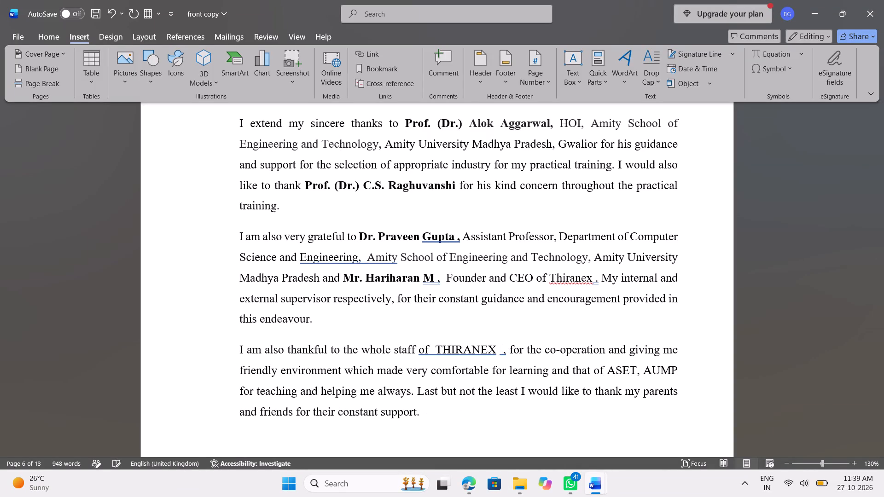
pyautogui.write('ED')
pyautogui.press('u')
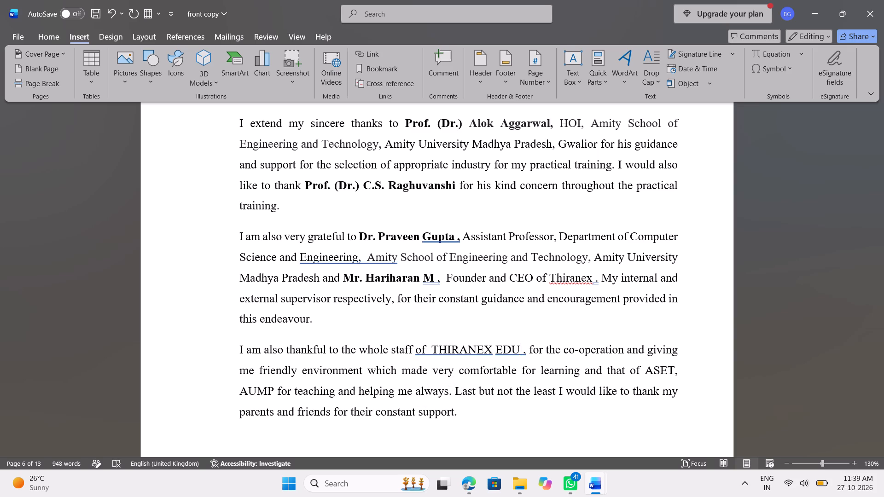
# Complete the company name after "THIRANEX" in the acknowledgement's last paragraph as "EduTech LLP".
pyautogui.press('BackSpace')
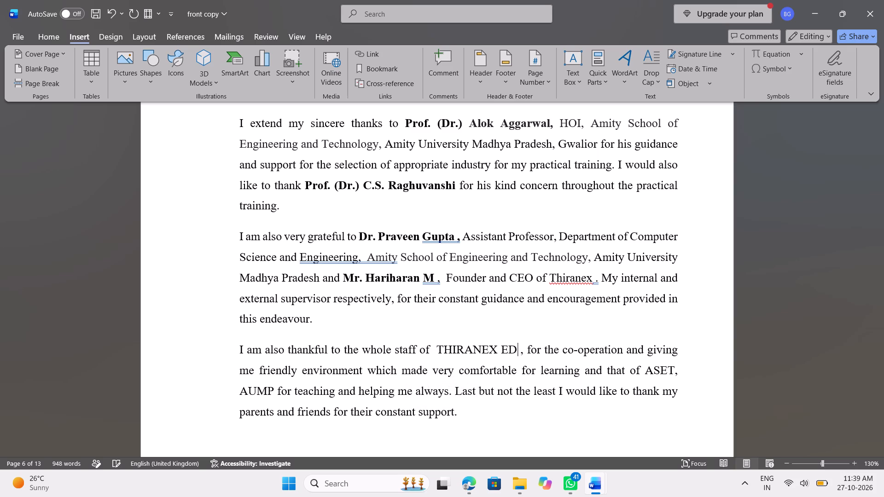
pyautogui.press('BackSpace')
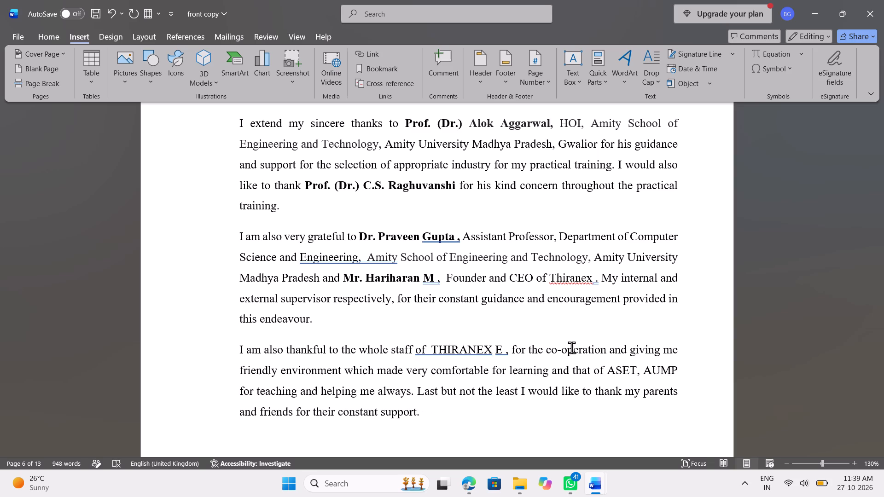
pyautogui.write('du')
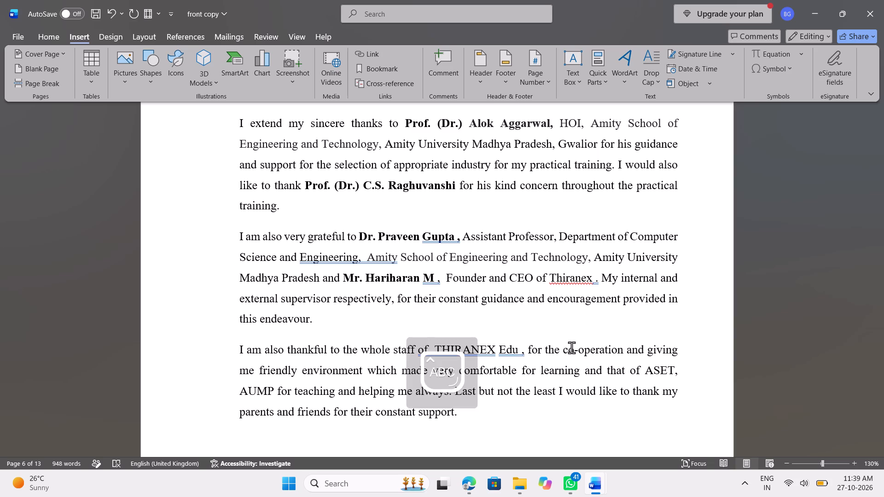
pyautogui.press('t')
pyautogui.write('ech')
pyautogui.press('space')
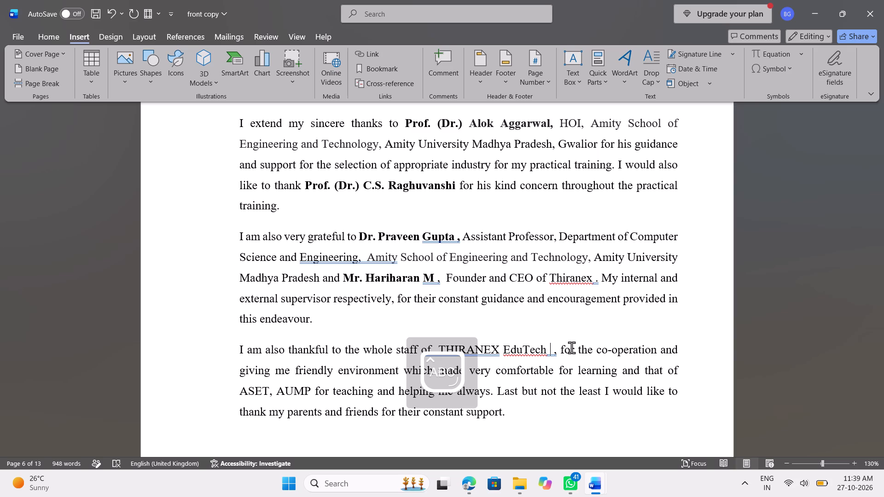
pyautogui.write('LLP')
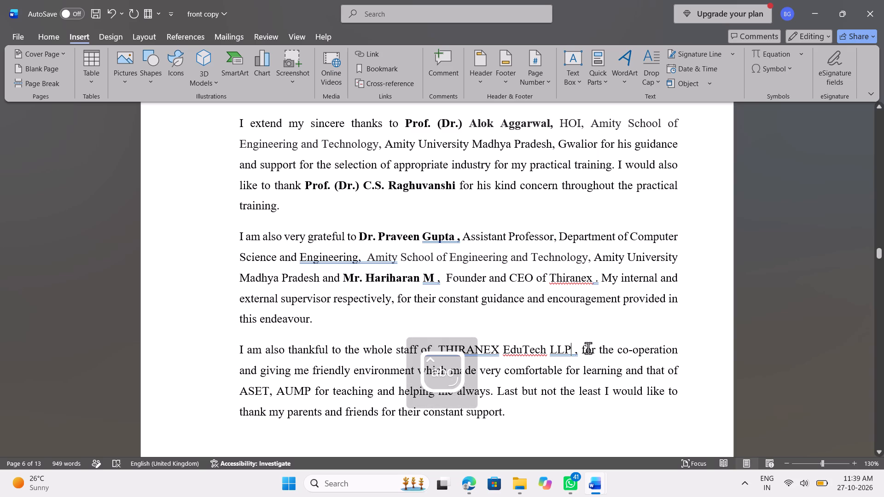
# Copy "EduTech LLP" from the acknowledgement and paste it over "SOLUTIONS" after "THIRANEX" in the abstract's opening sentence.
pyautogui.click(488, 364)
pyautogui.moveTo(502, 349); pyautogui.dragTo(567, 355)
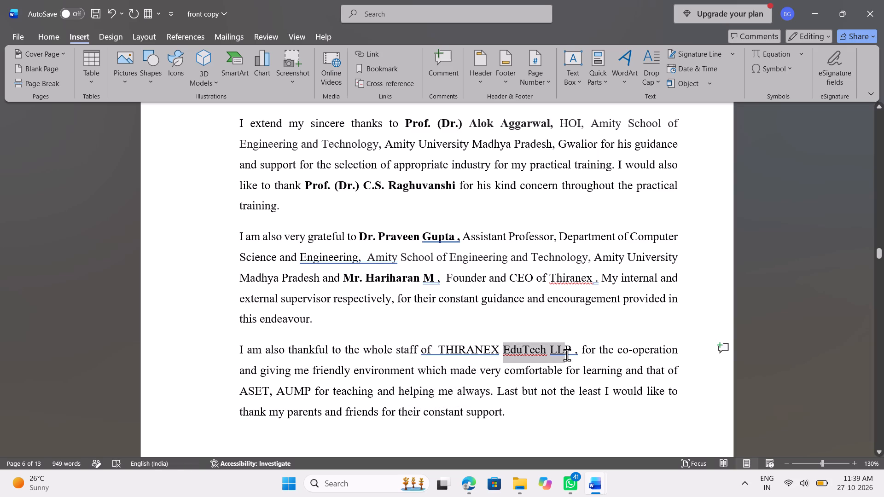
pyautogui.moveTo(567, 355); pyautogui.dragTo(572, 355)
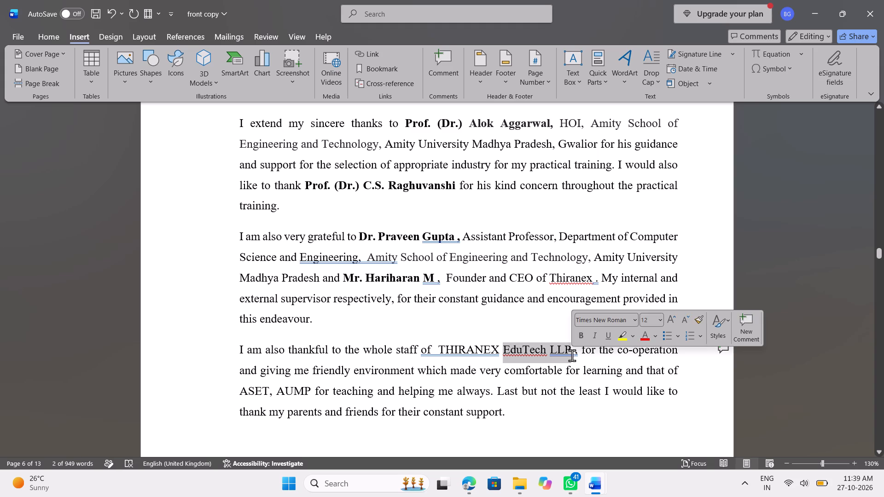
pyautogui.hotkey('ctrl', 'c')
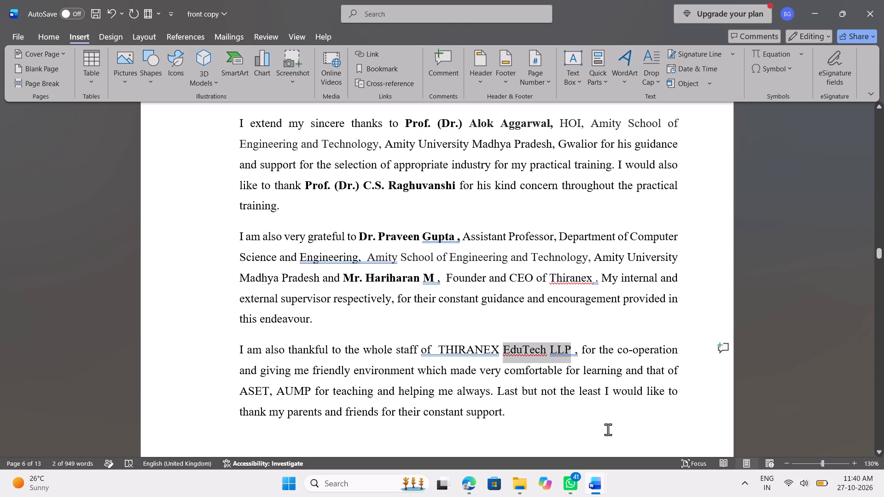
pyautogui.click(608, 429)
pyautogui.scroll(-3, 608, 429)
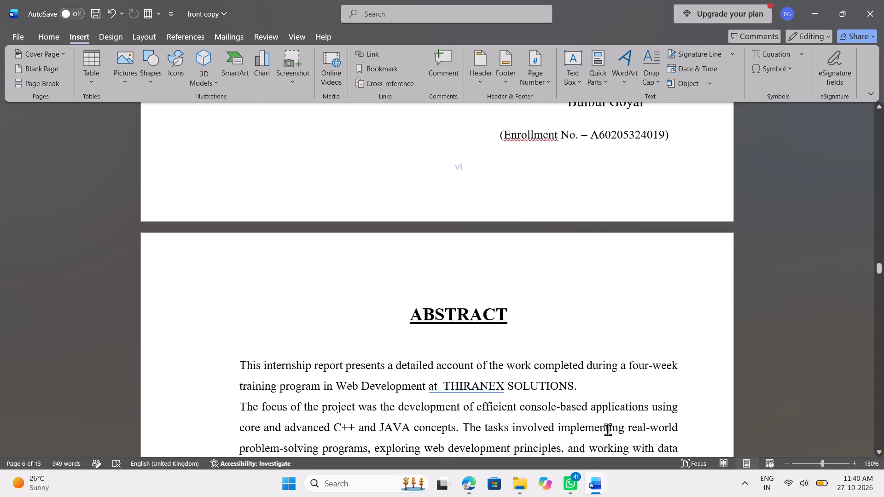
pyautogui.scroll(-1, 608, 429)
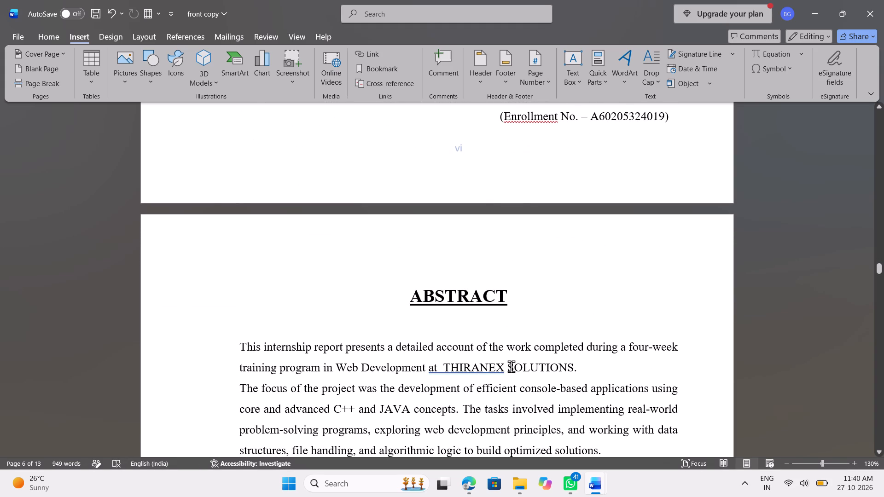
pyautogui.moveTo(511, 365); pyautogui.dragTo(557, 372)
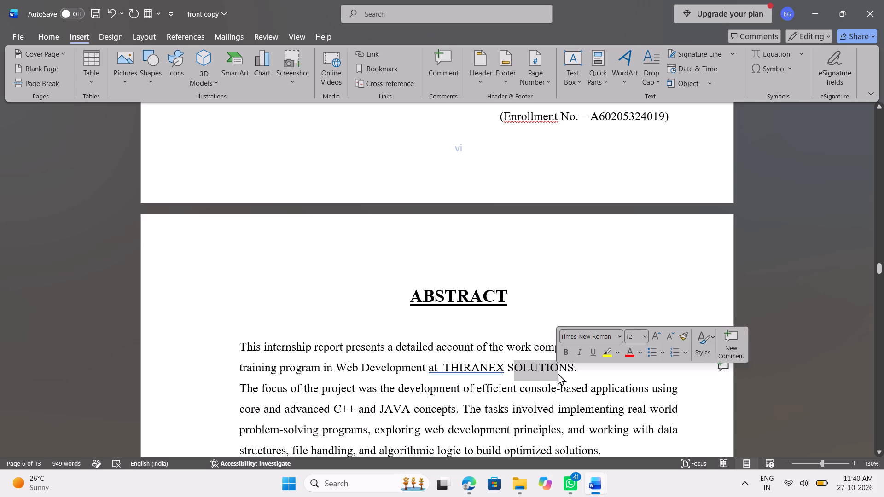
pyautogui.moveTo(569, 378); pyautogui.dragTo(517, 368)
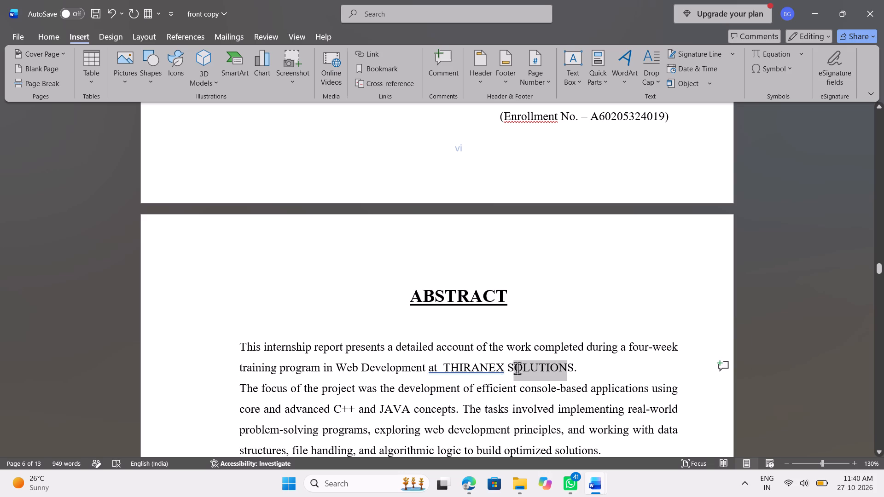
pyautogui.moveTo(517, 368); pyautogui.dragTo(514, 375)
pyautogui.click(577, 376)
pyautogui.moveTo(509, 367); pyautogui.dragTo(560, 374)
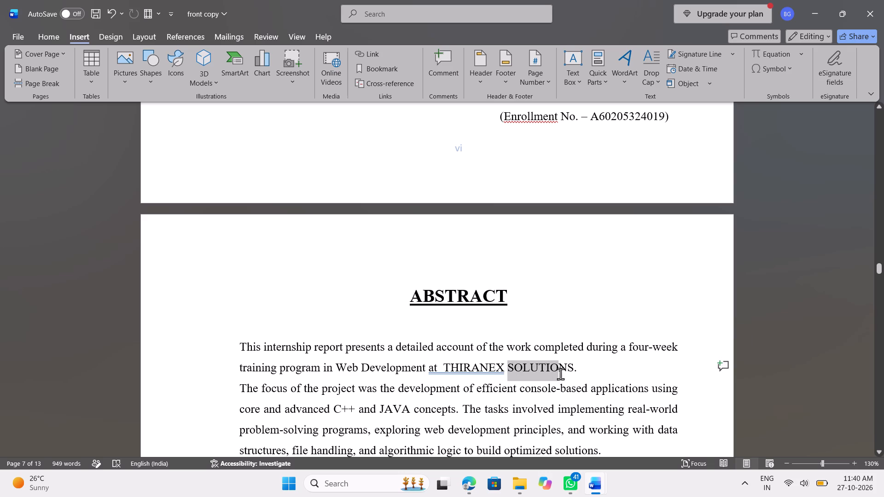
pyautogui.moveTo(560, 374); pyautogui.dragTo(576, 378)
pyautogui.moveTo(576, 378); pyautogui.dragTo(573, 376)
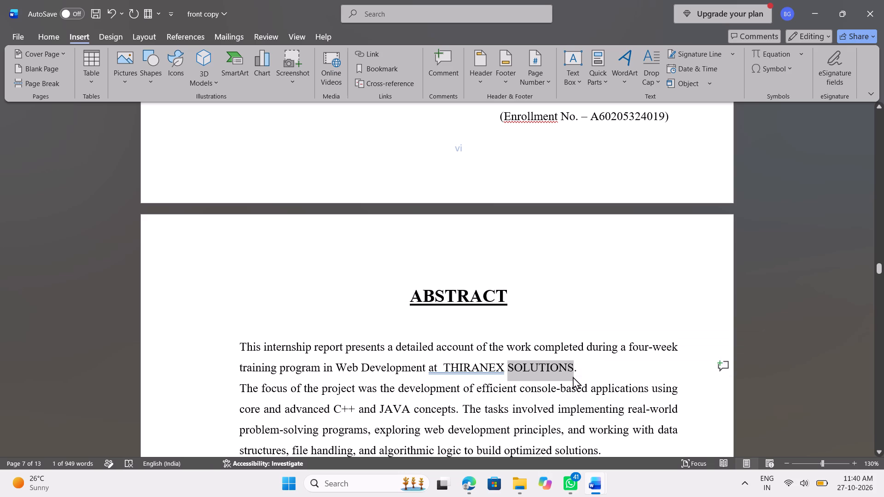
pyautogui.hotkey('ctrl', 'v')
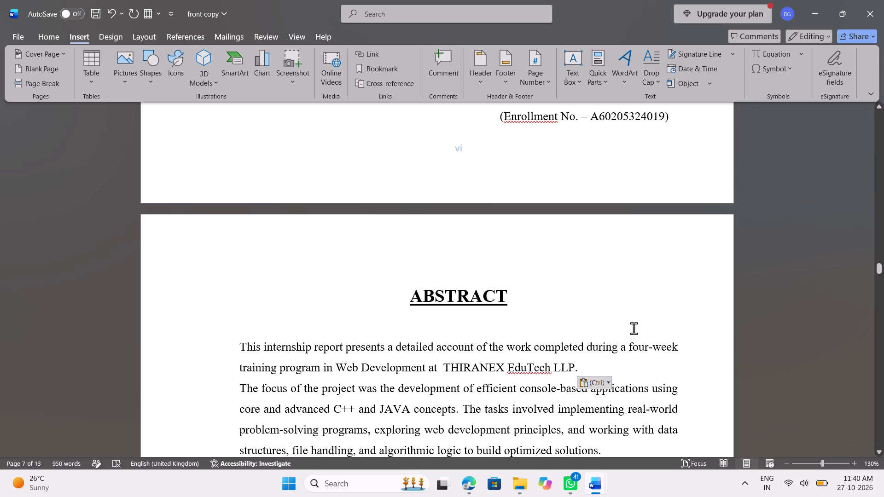
pyautogui.click(680, 300)
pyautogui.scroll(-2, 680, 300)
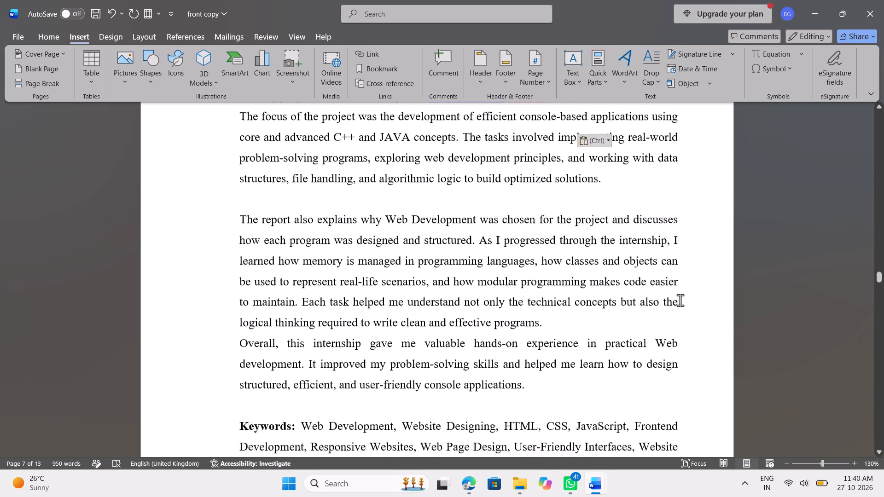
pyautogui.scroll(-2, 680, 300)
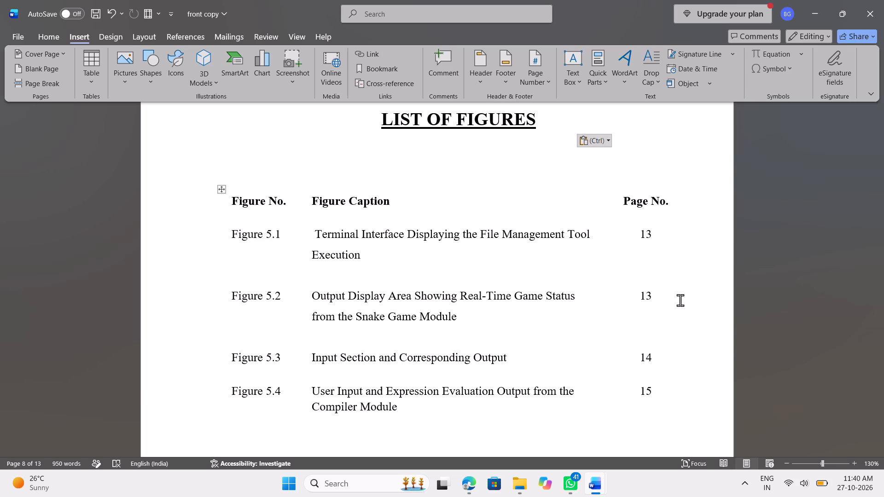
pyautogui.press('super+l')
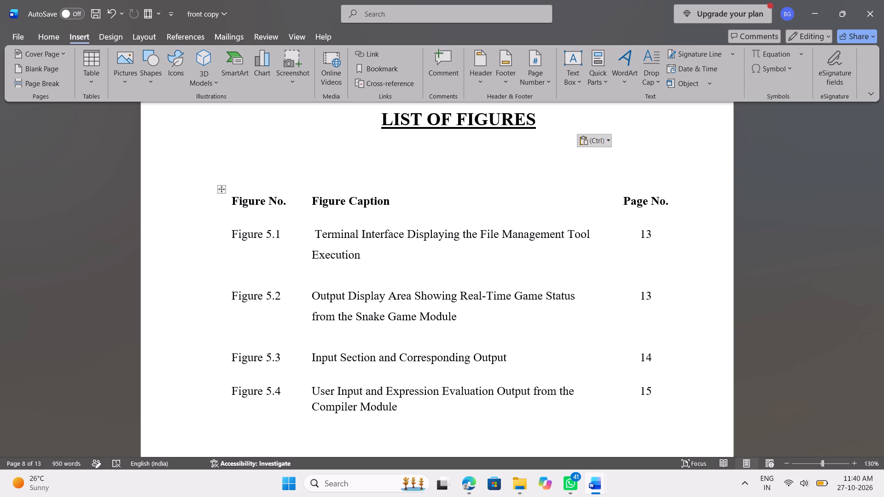